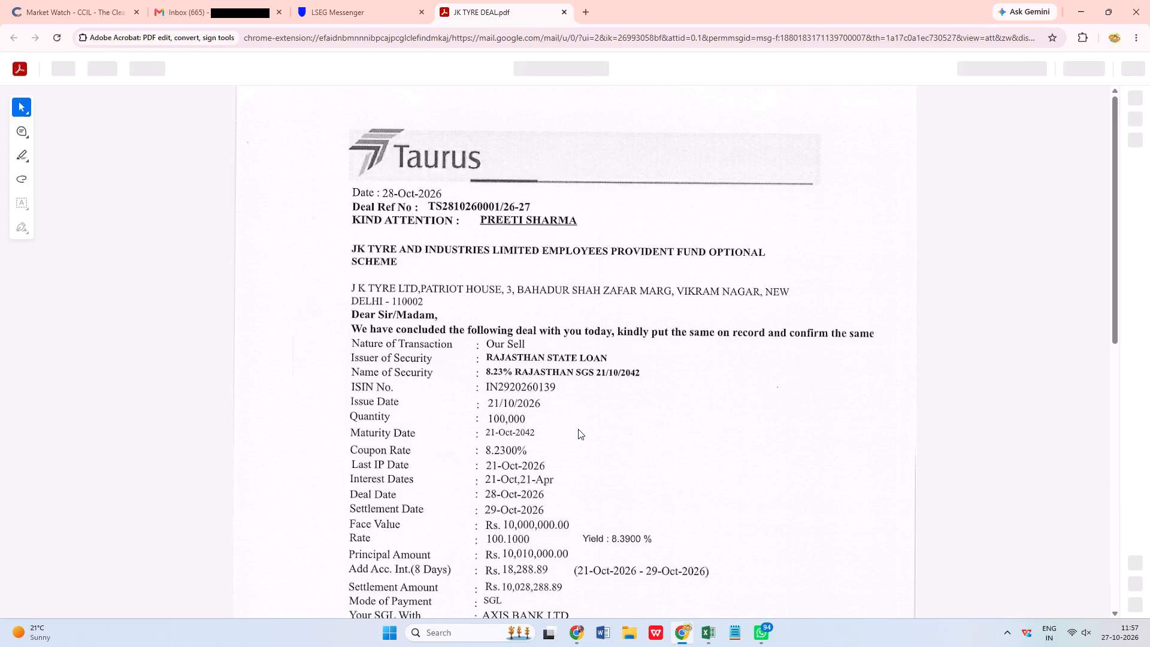
# Review the JK TYRE deal confirmation PDF, examining the security details, dates, rate, settlement amount and payment terms.
pyautogui.scroll(-1, 578, 429)
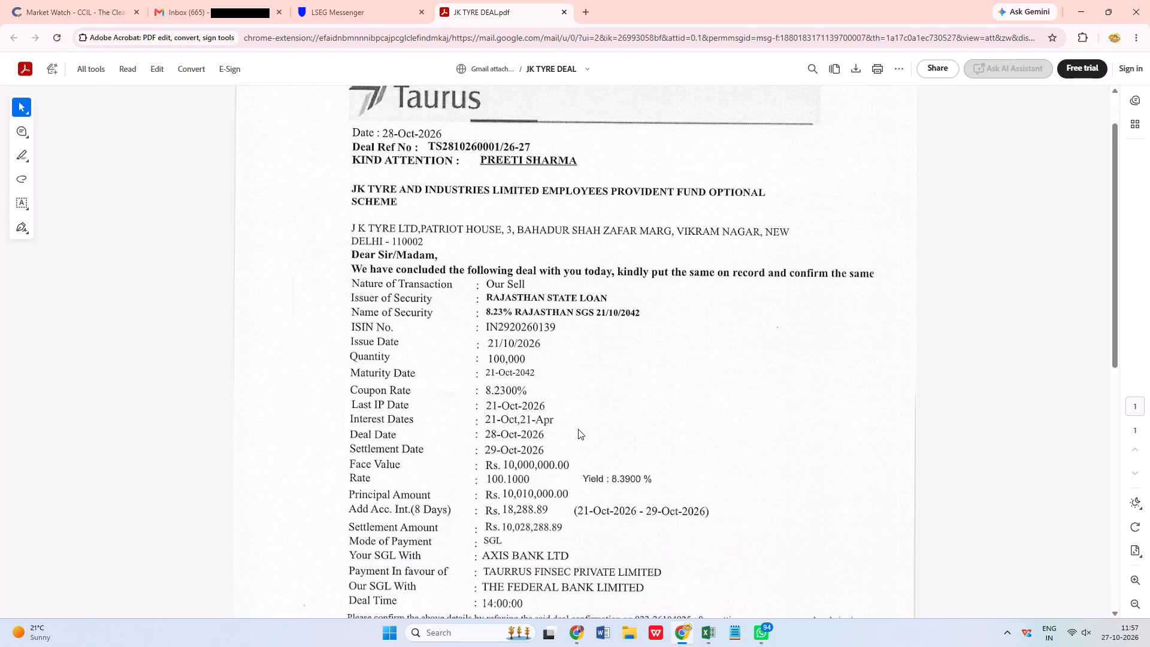
pyautogui.scroll(-2, 578, 429)
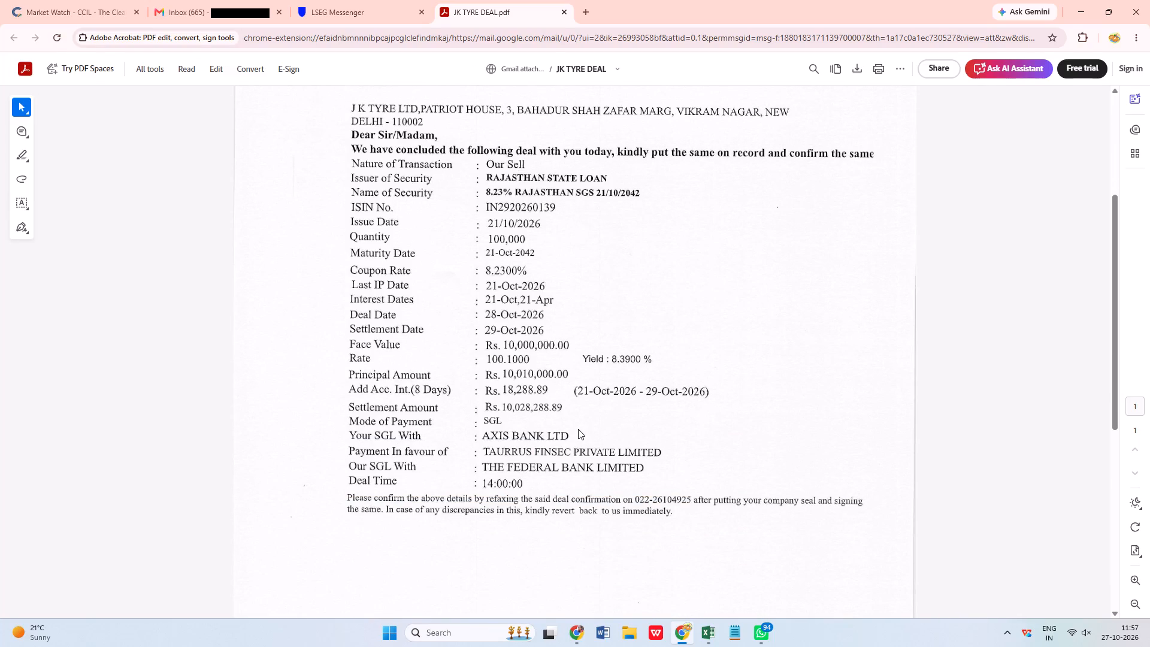
pyautogui.scroll(9, 578, 429)
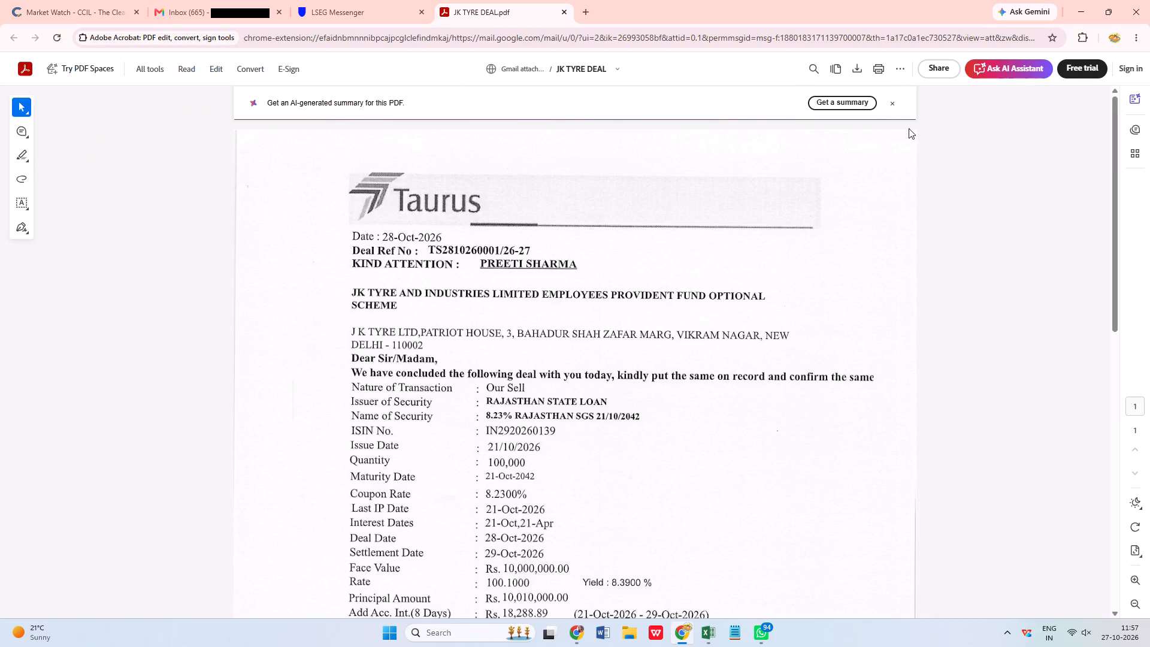
# Download the JK TYRE DEAL confirmation PDF and save it to the Desktop under its existing file name.
pyautogui.click(856, 70)
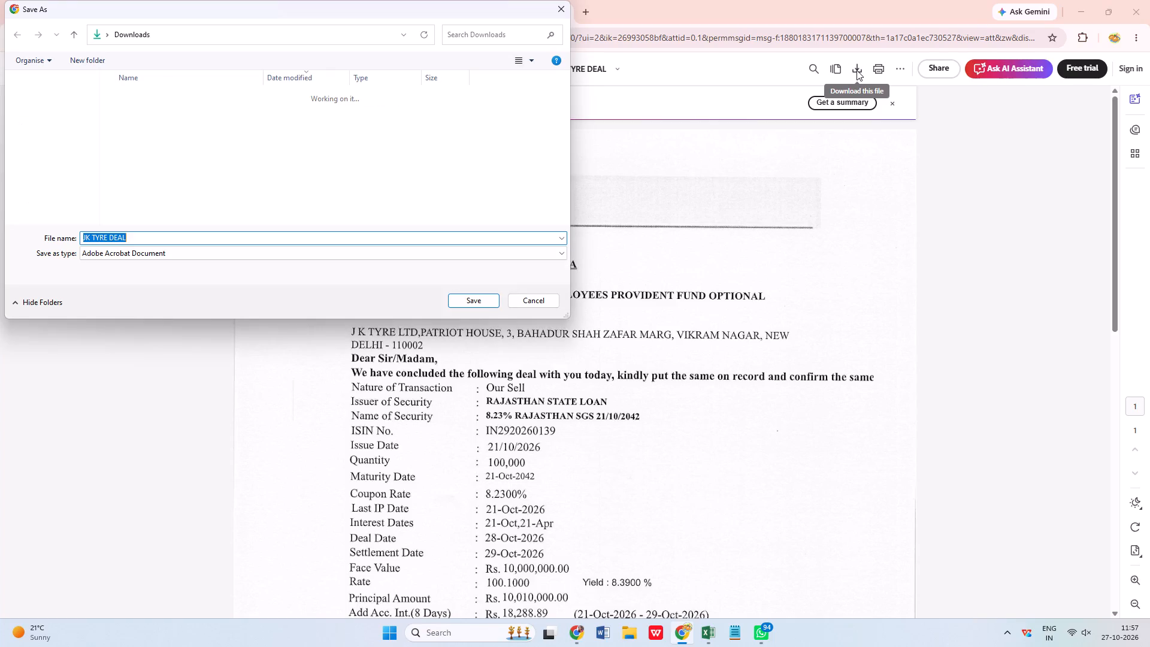
pyautogui.click(46, 116)
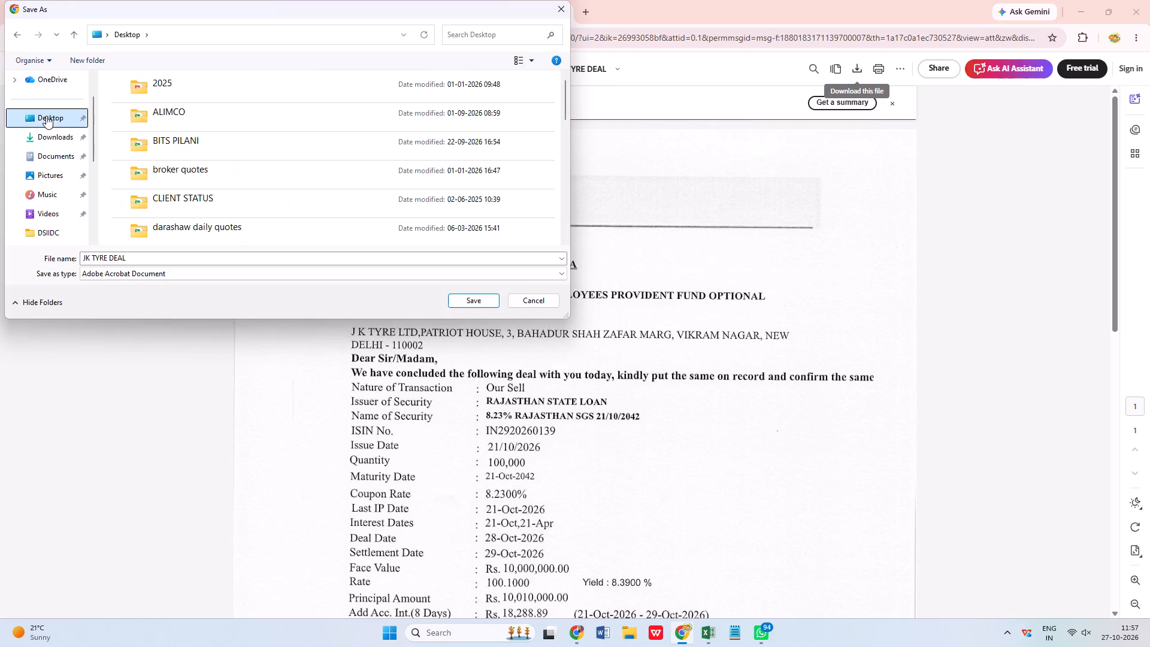
pyautogui.click(46, 115)
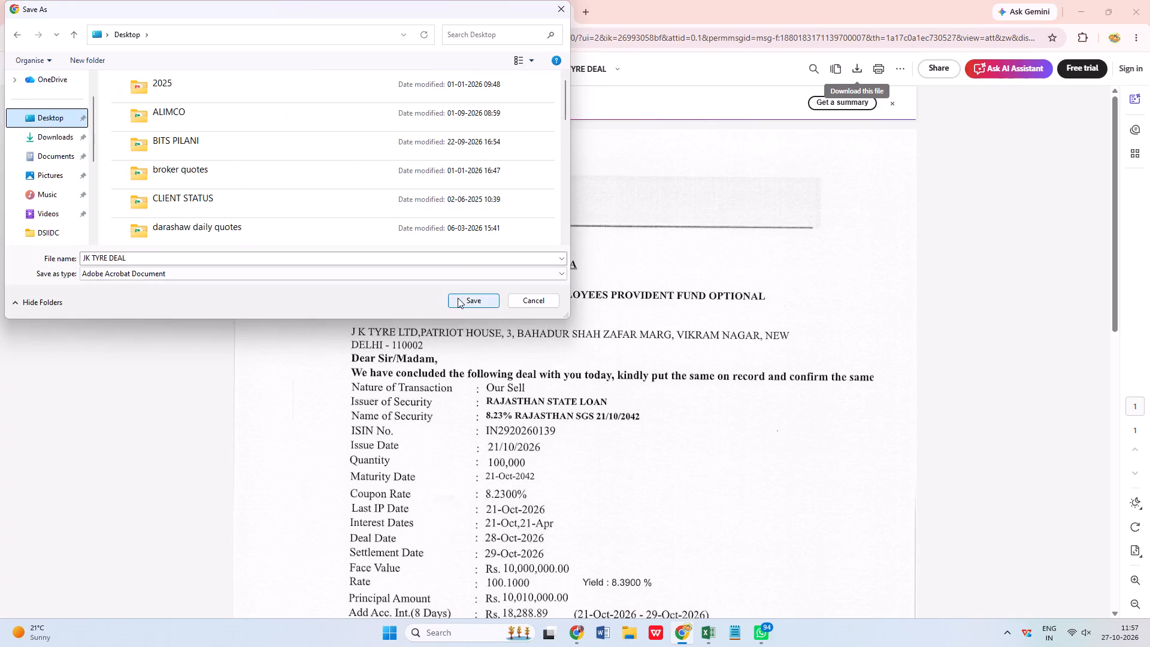
pyautogui.click(458, 298)
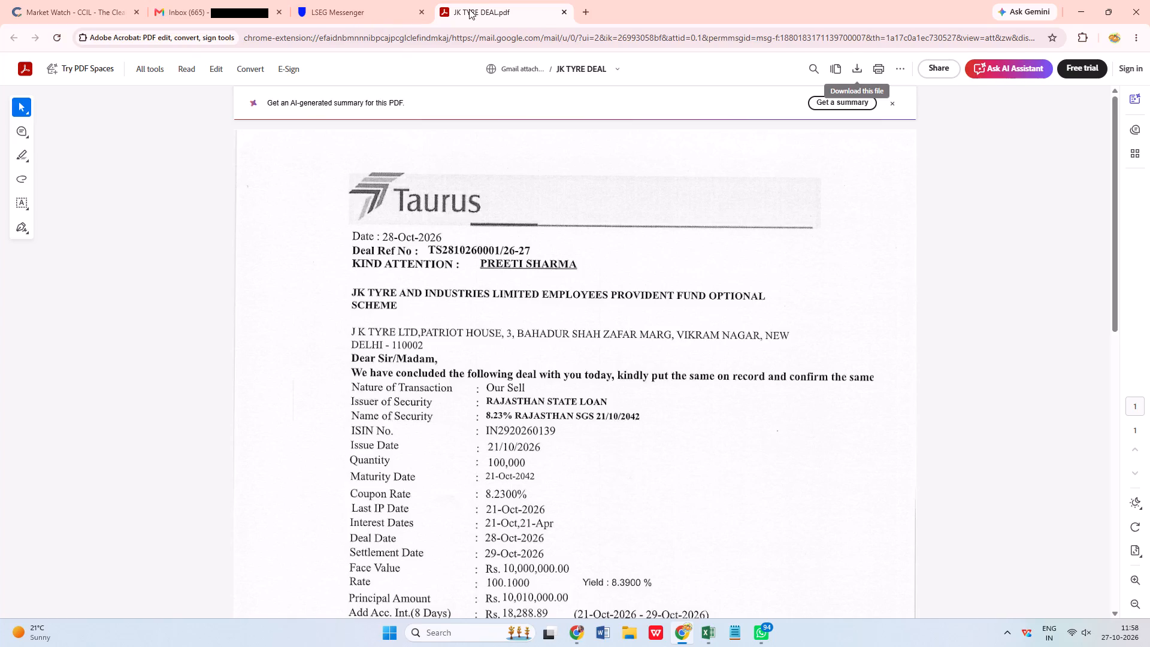
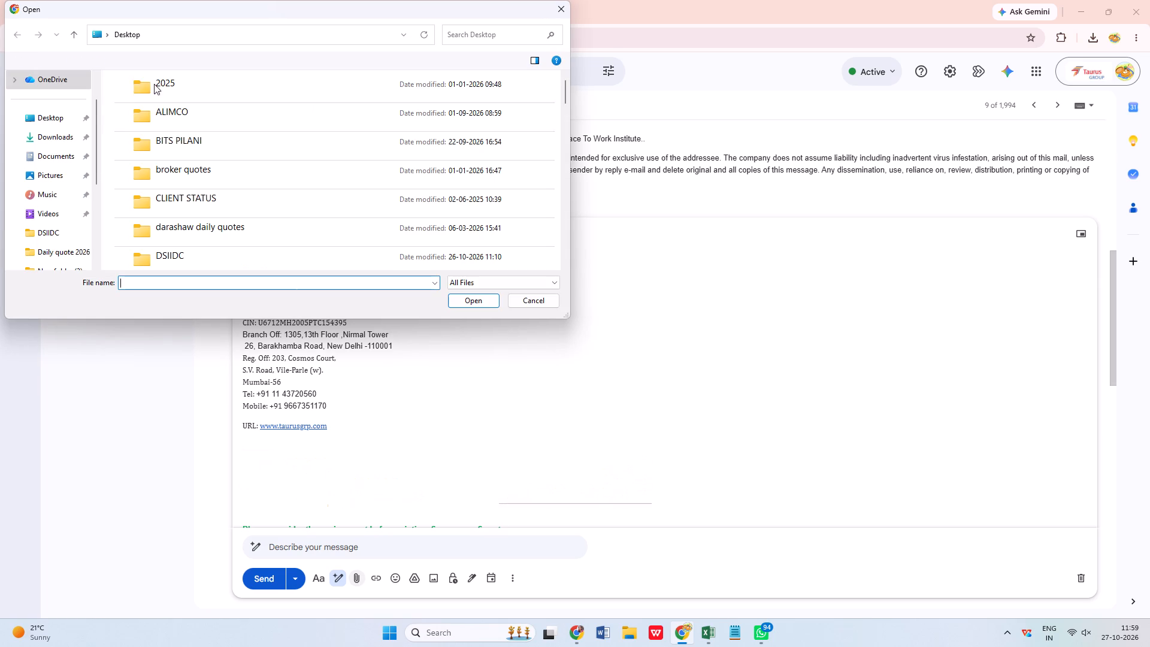
pyautogui.click(53, 114)
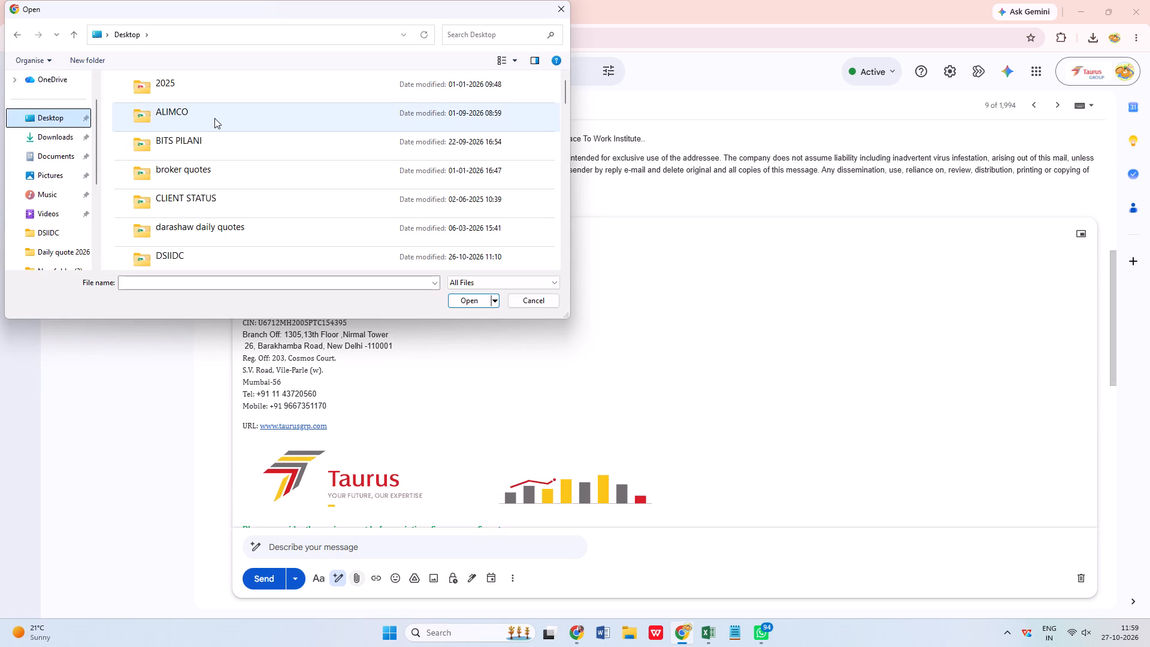
pyautogui.scroll(-8, 214, 118)
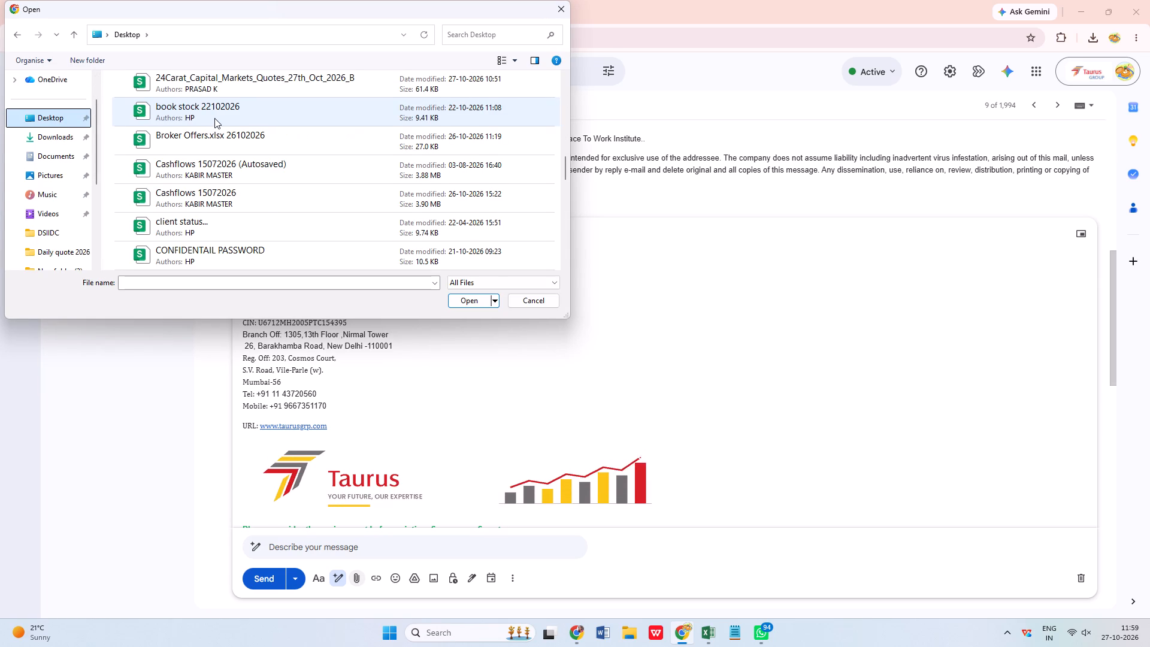
pyautogui.scroll(-3, 214, 118)
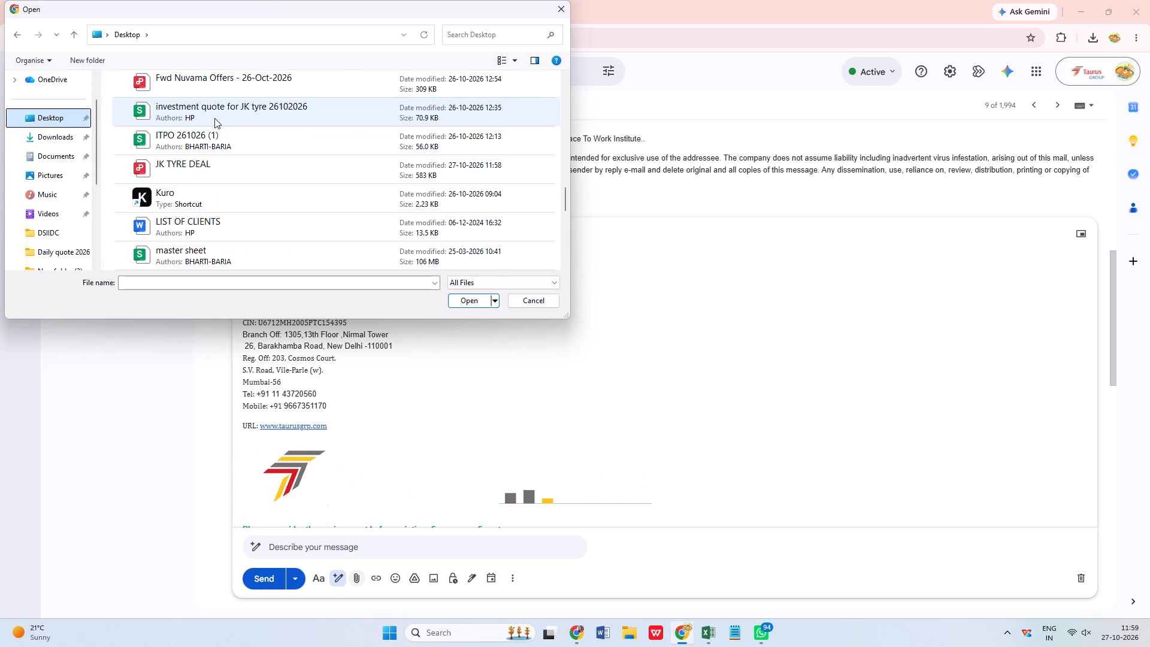
pyautogui.doubleClick(213, 165)
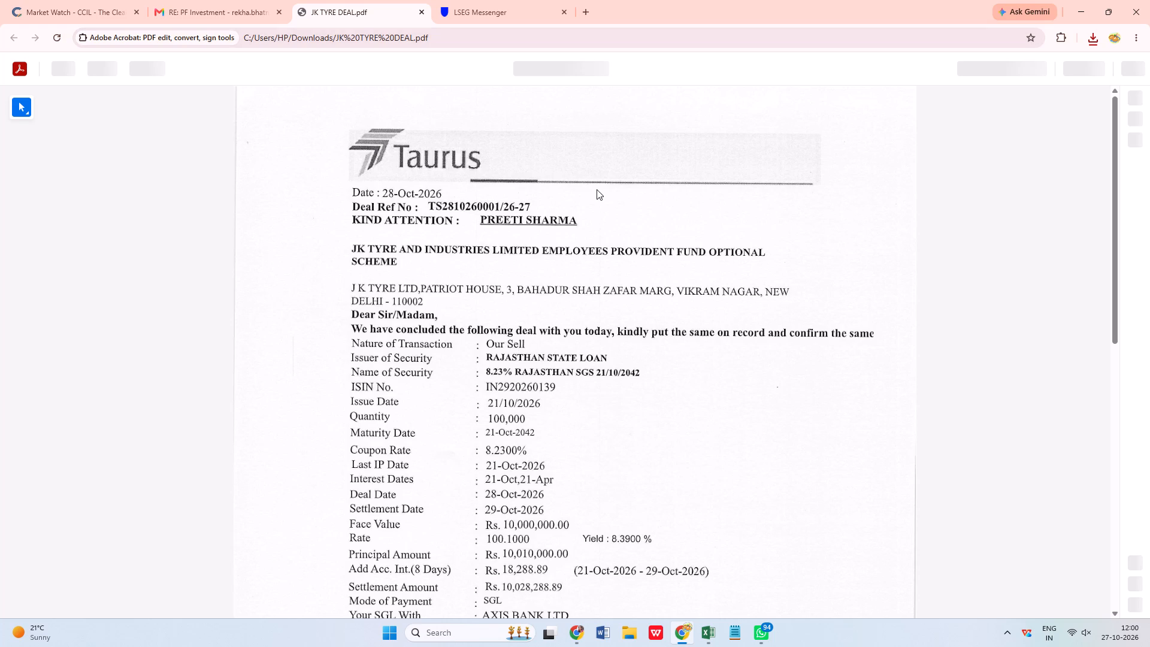
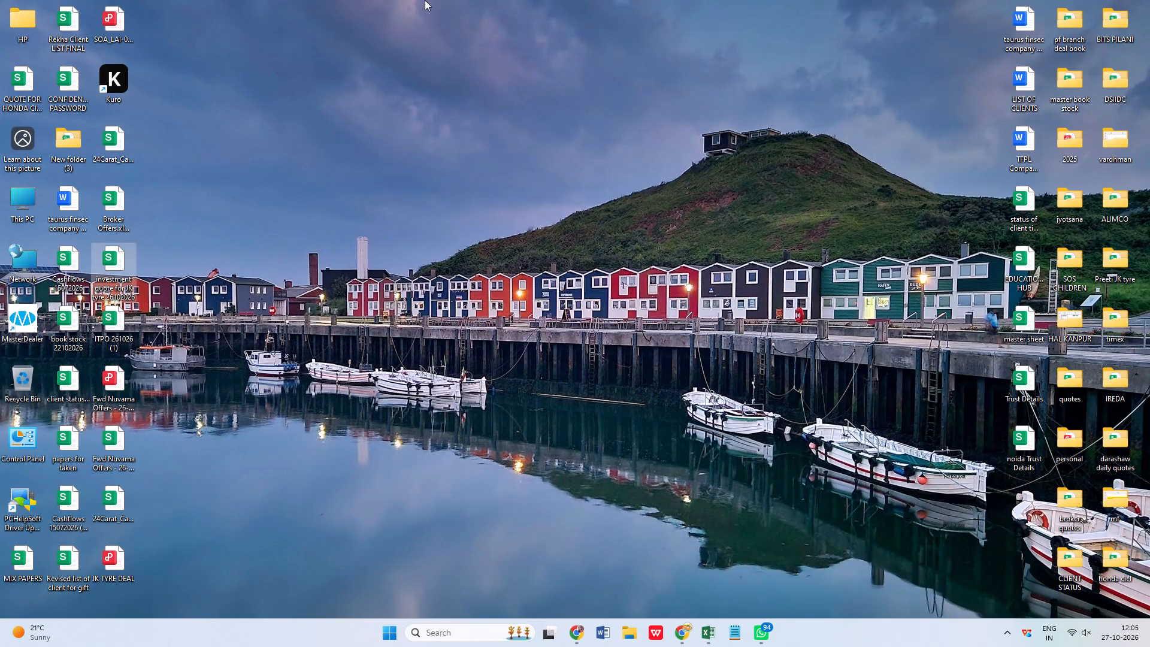
# Open the "papers for taken" spreadsheet from the desktop.
pyautogui.doubleClick(71, 442)
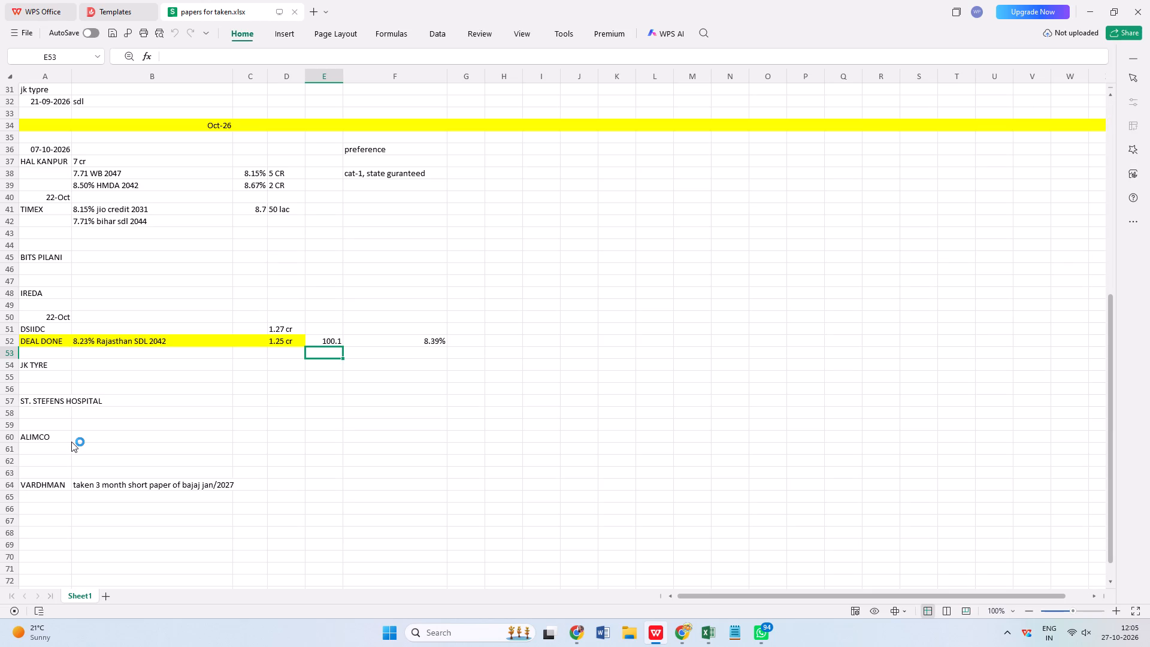
# Enter the date 27/10/2026 in column B beside JK TYRE.
pyautogui.click(78, 364)
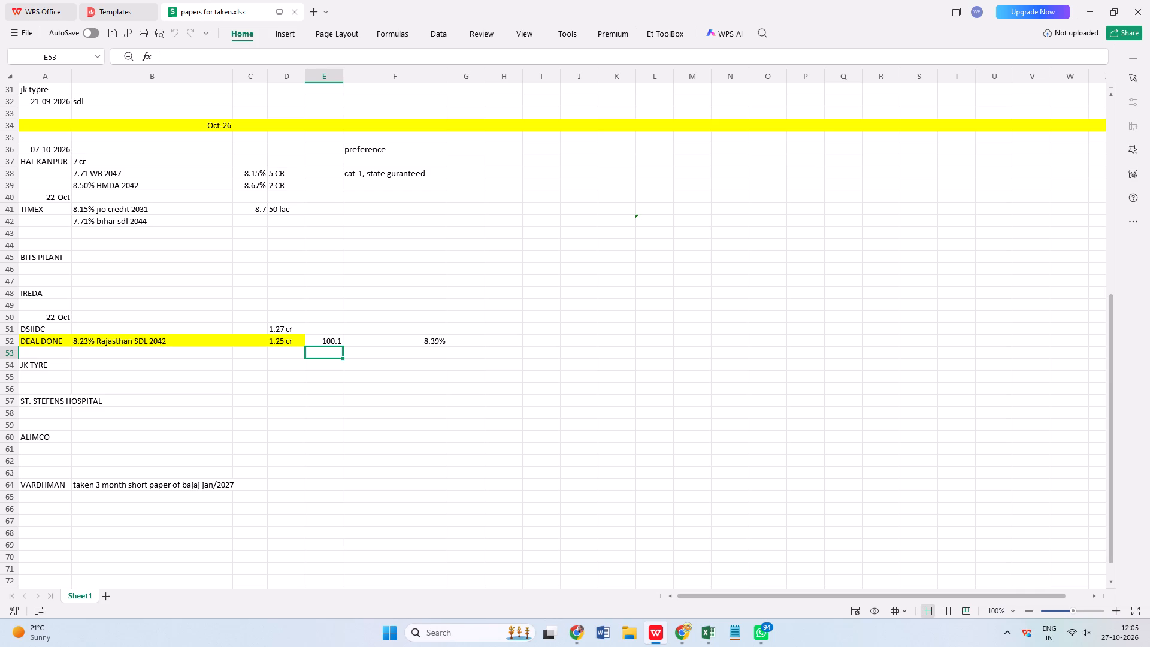
pyautogui.click(87, 367)
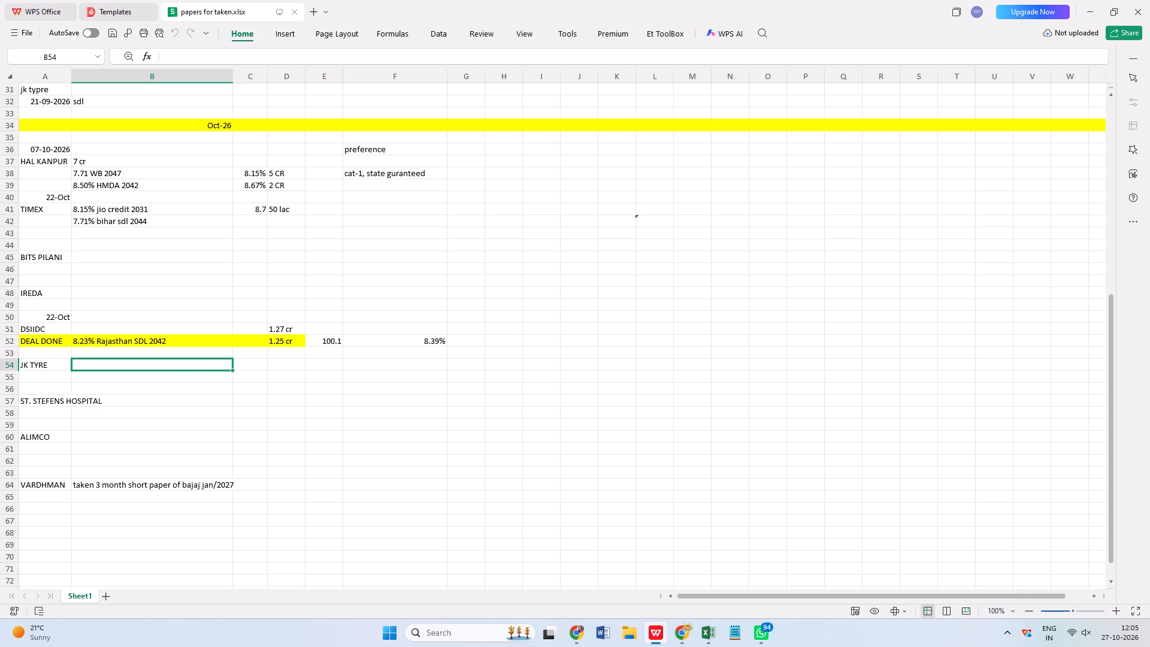
pyautogui.press('2')
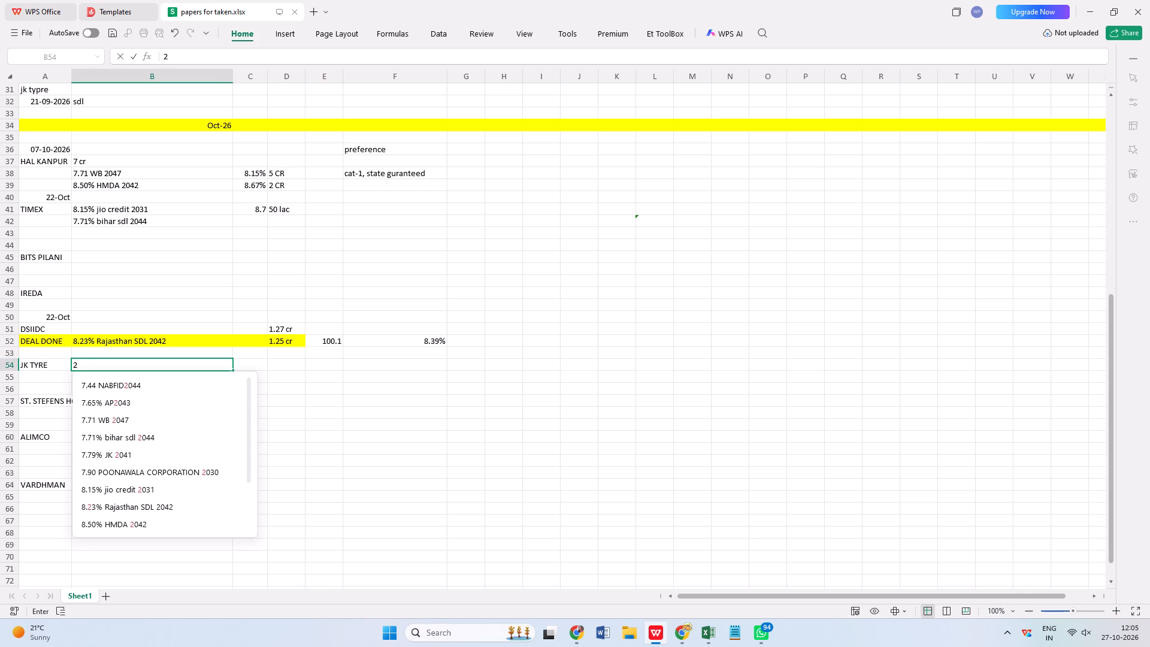
pyautogui.press('7')
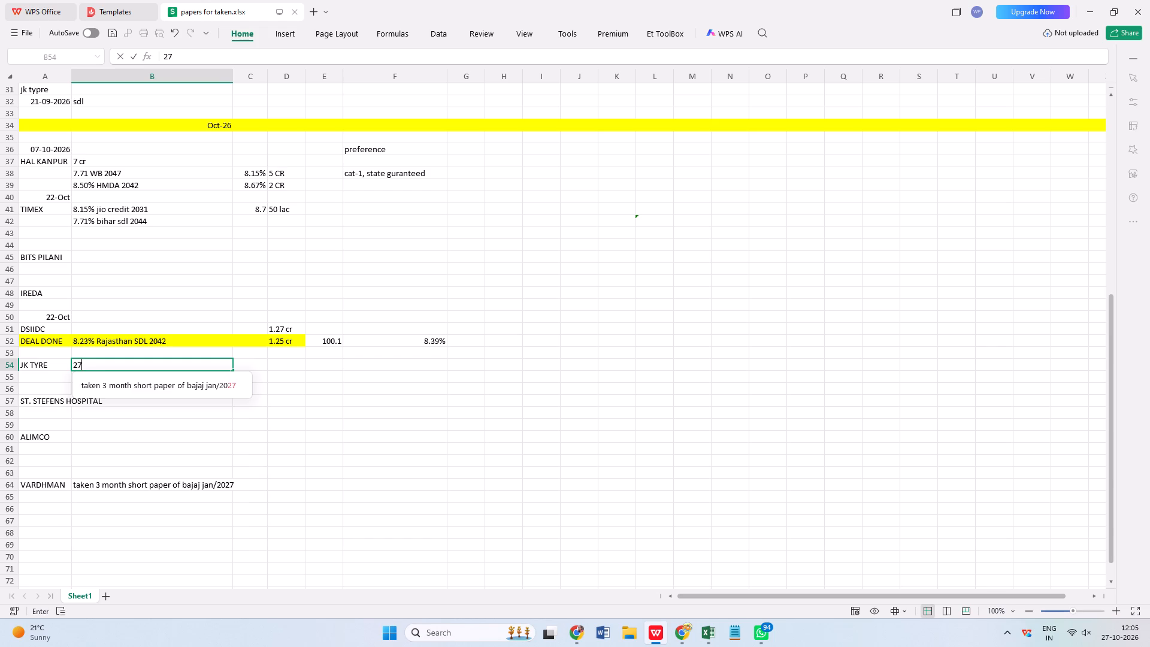
pyautogui.press('/')
pyautogui.write('10/2026')
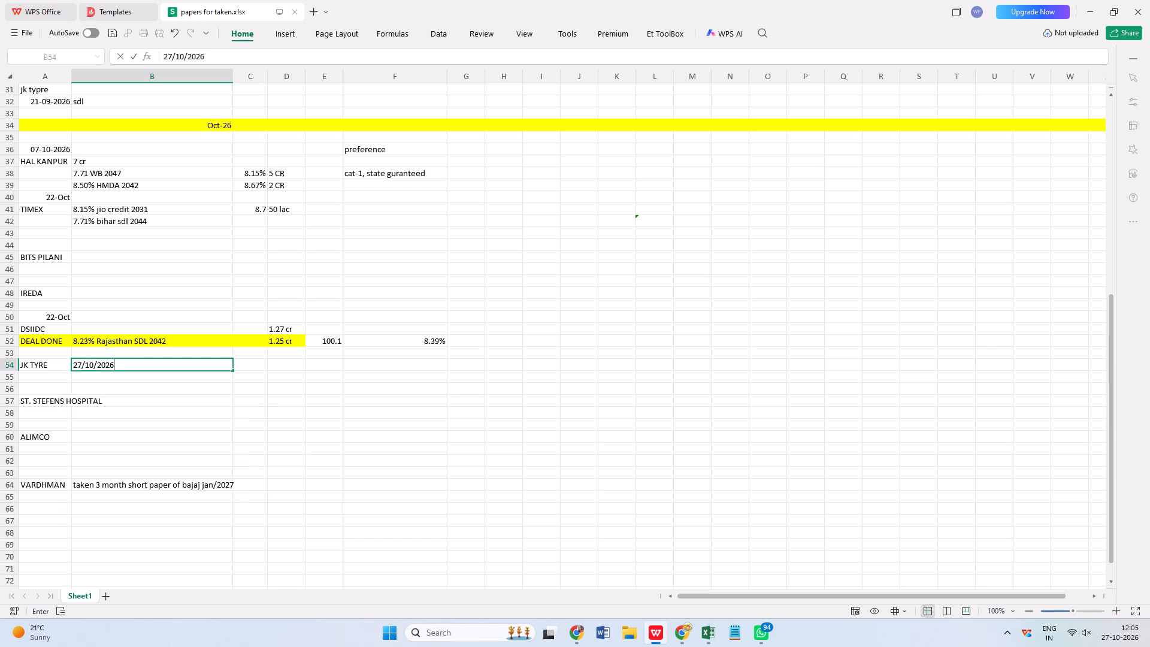
pyautogui.click(150, 376)
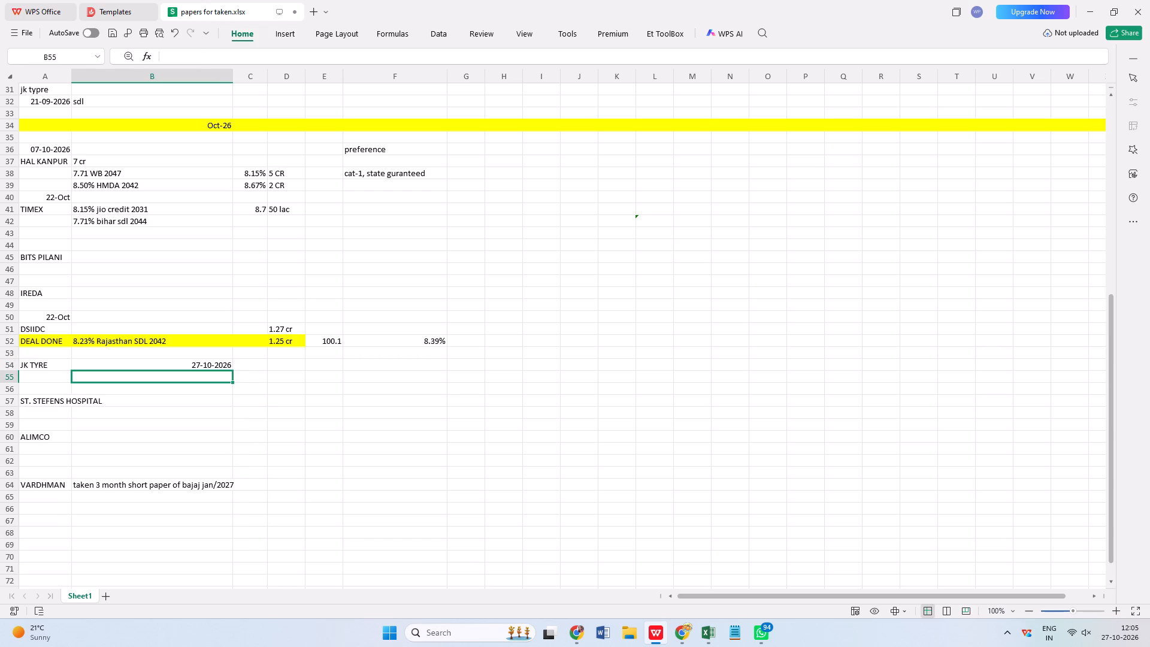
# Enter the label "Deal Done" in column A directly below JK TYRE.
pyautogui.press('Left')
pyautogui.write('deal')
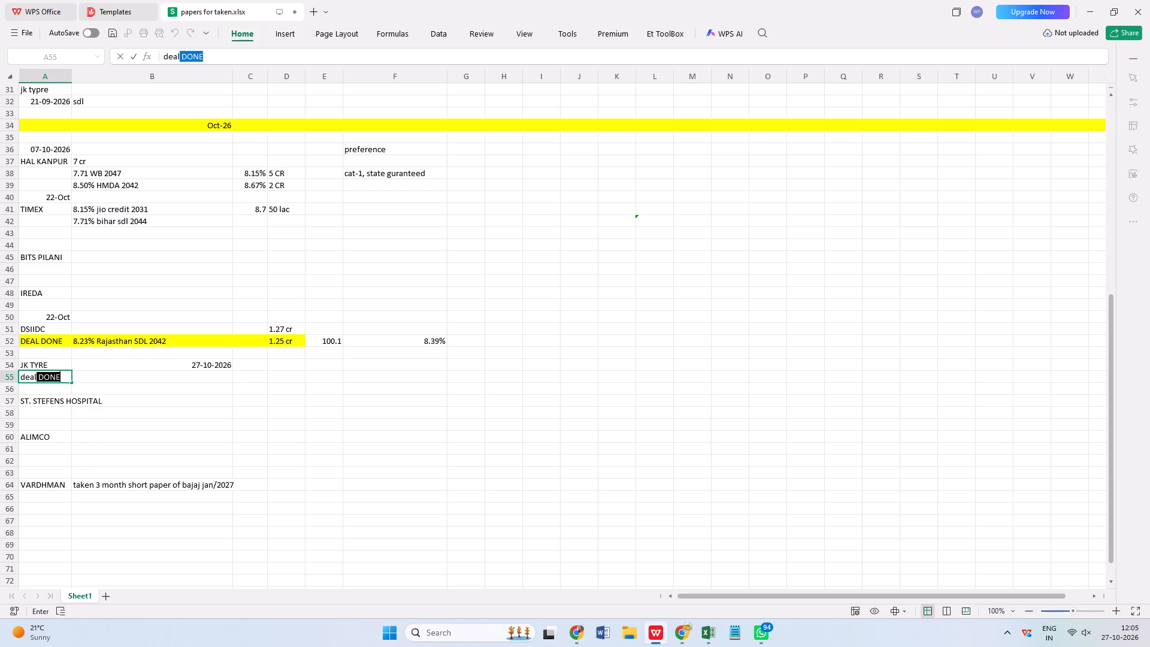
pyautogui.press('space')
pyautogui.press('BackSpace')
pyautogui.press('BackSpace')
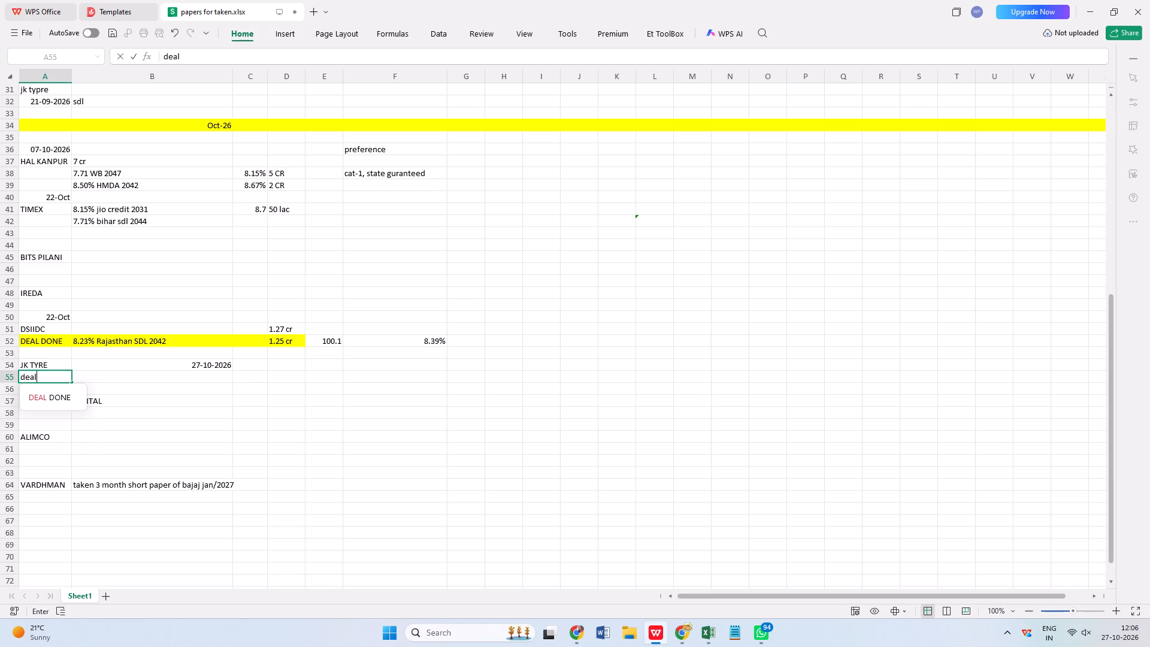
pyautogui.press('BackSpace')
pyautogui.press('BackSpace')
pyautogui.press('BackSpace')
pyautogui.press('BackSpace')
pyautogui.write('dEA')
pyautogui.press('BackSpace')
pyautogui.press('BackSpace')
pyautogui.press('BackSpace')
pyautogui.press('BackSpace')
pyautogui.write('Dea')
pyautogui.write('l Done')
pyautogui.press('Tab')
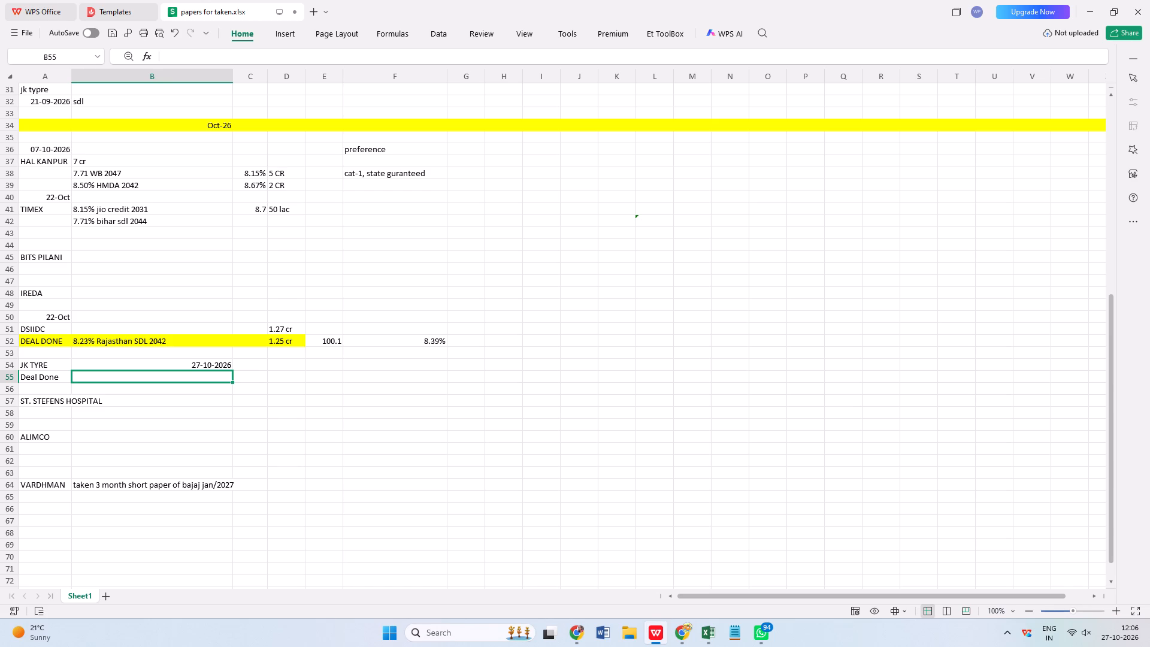
# Copy the DSIIDC deal row, from DEAL DONE through the 8.39% yield, into the row below JK TYRE.
pyautogui.click(125, 340)
pyautogui.hotkey('ctrl', 'c')
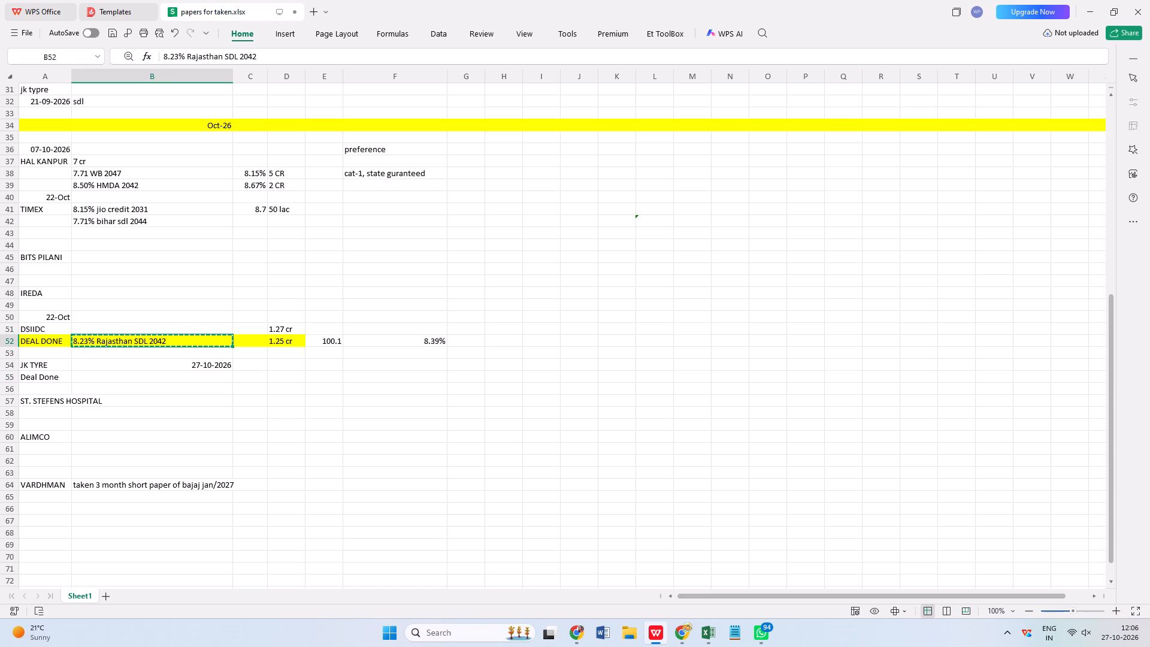
pyautogui.moveTo(23, 338); pyautogui.dragTo(279, 340)
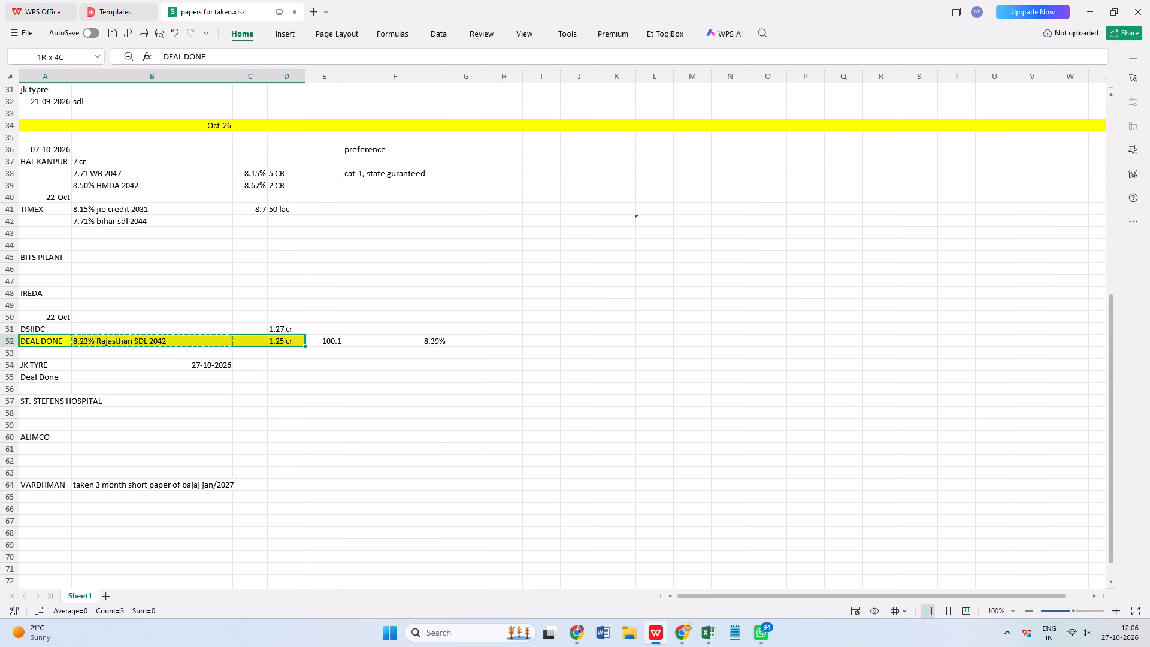
pyautogui.moveTo(279, 340); pyautogui.dragTo(399, 344)
pyautogui.click(399, 344)
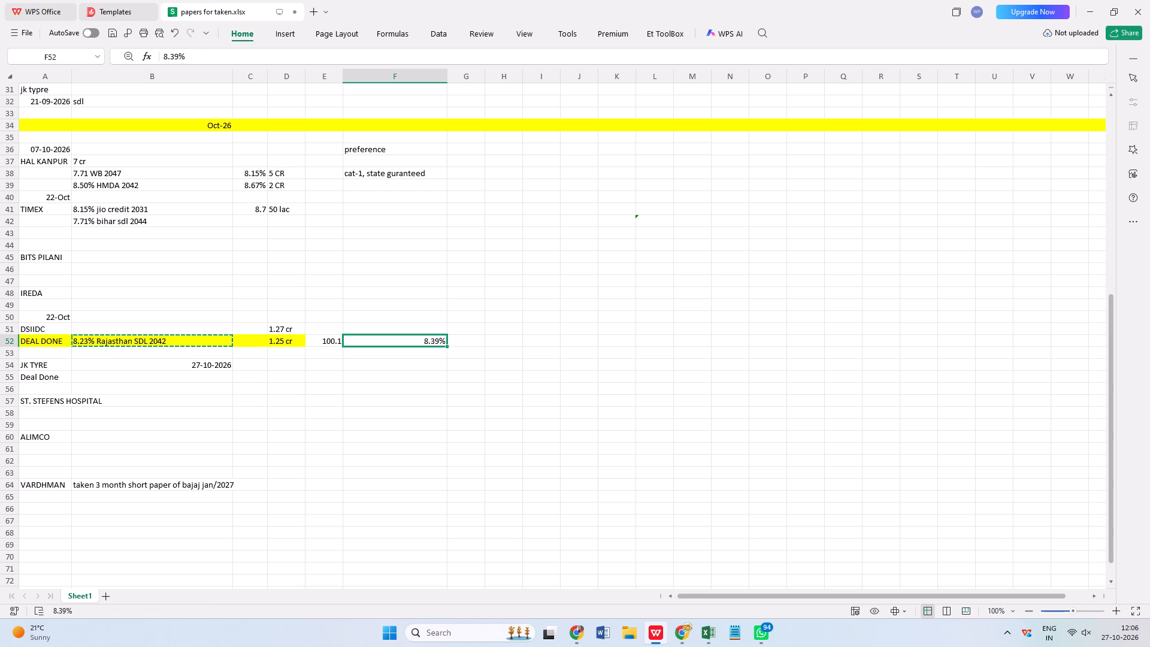
pyautogui.moveTo(38, 340); pyautogui.dragTo(389, 344)
pyautogui.hotkey('ctrl', 'c')
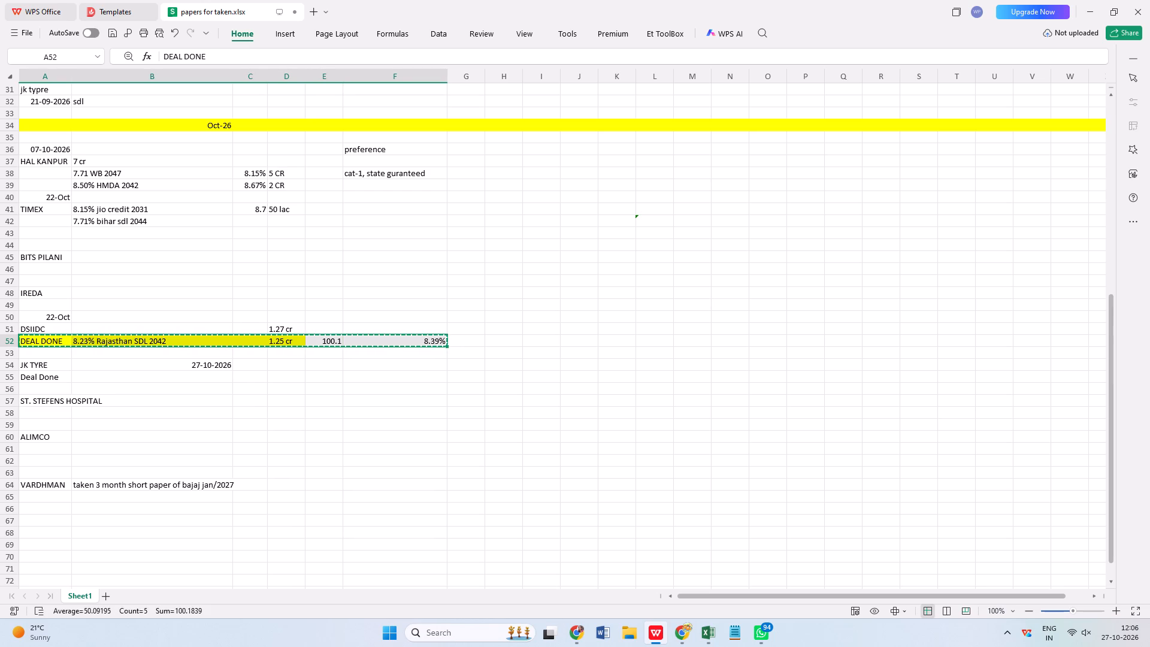
pyautogui.click(14, 378)
pyautogui.hotkey('ctrl', 'v')
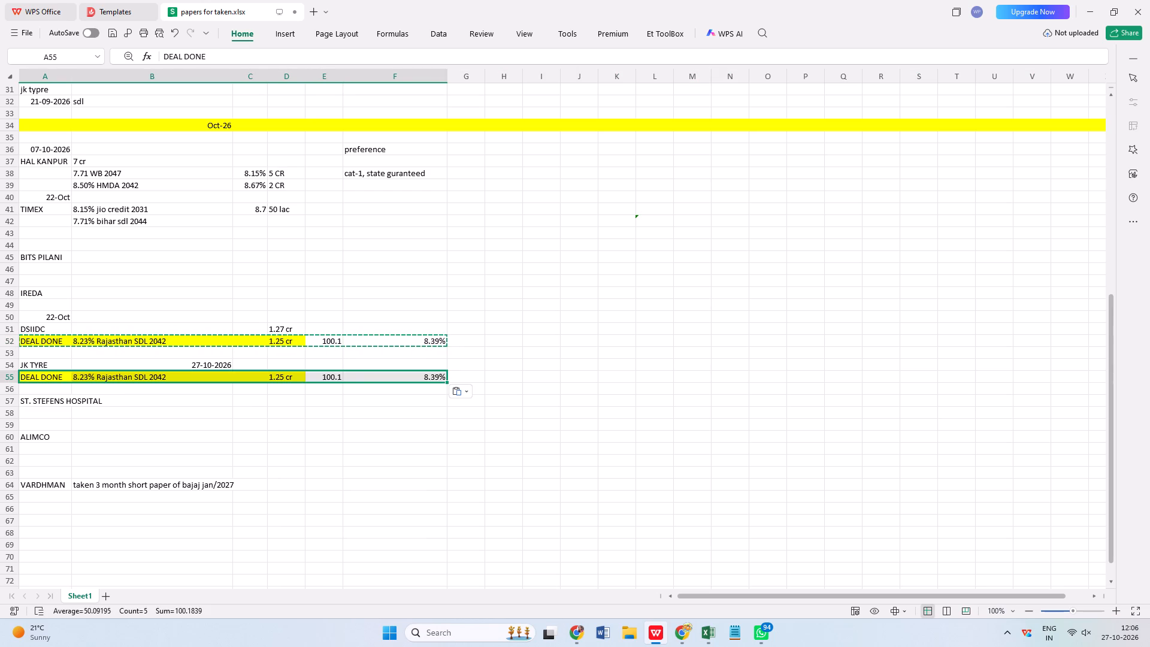
pyautogui.click(325, 431)
# Set the amount in JK TYRE's deal row to 1 cr.
pyautogui.click(288, 376)
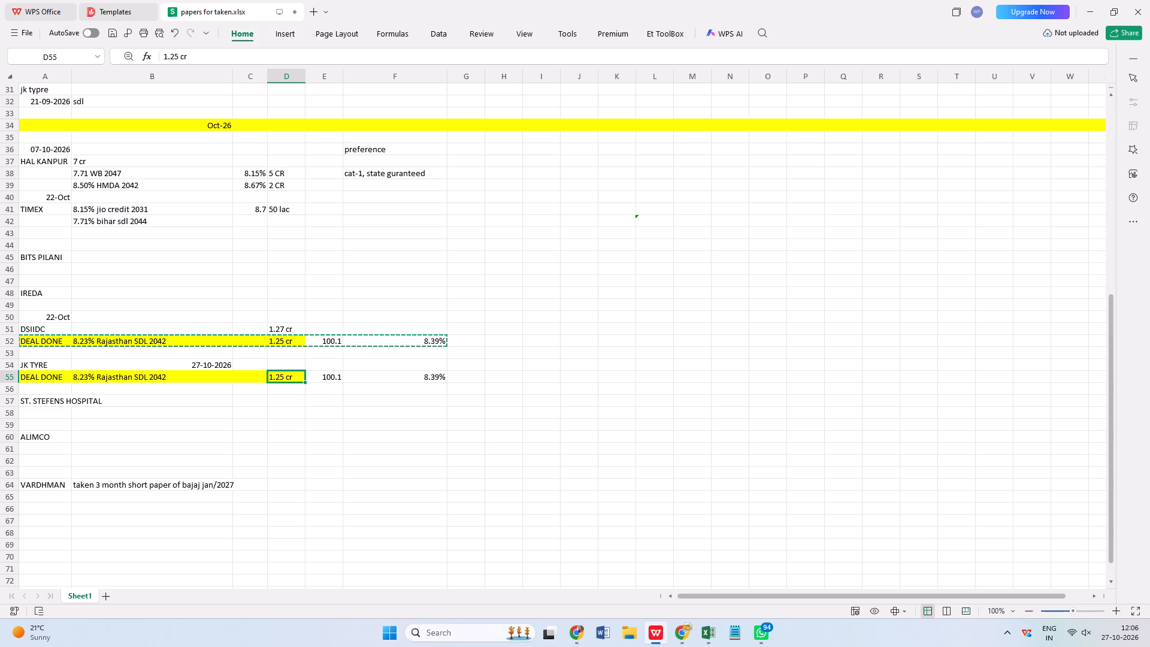
pyautogui.write('1 cr')
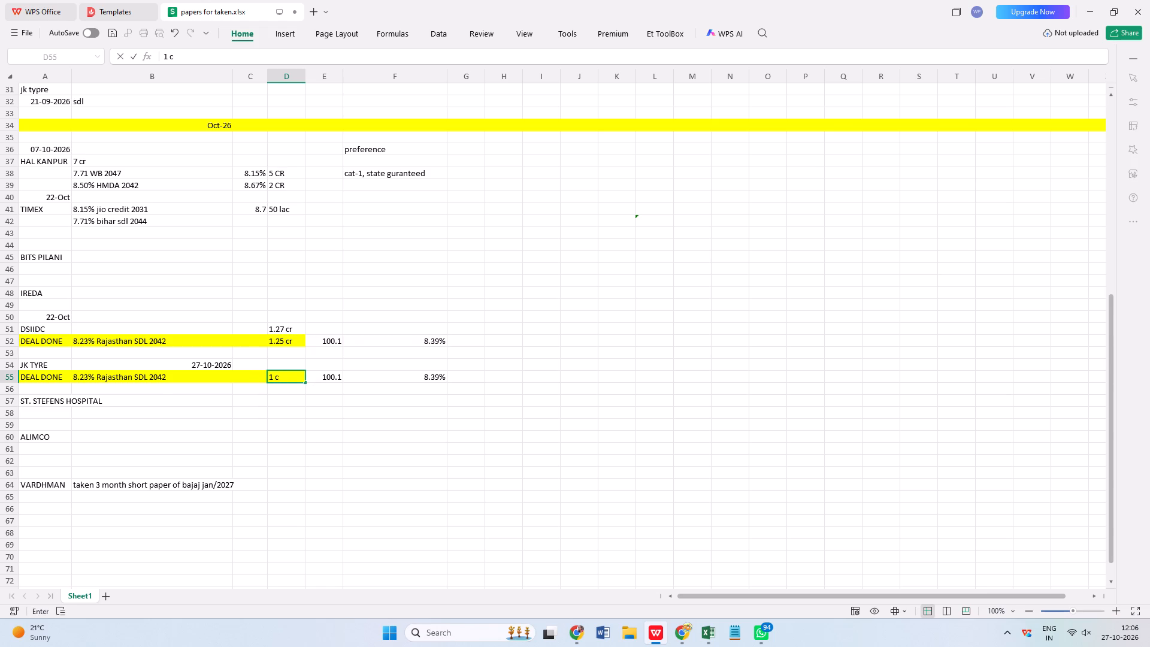
pyautogui.click(377, 419)
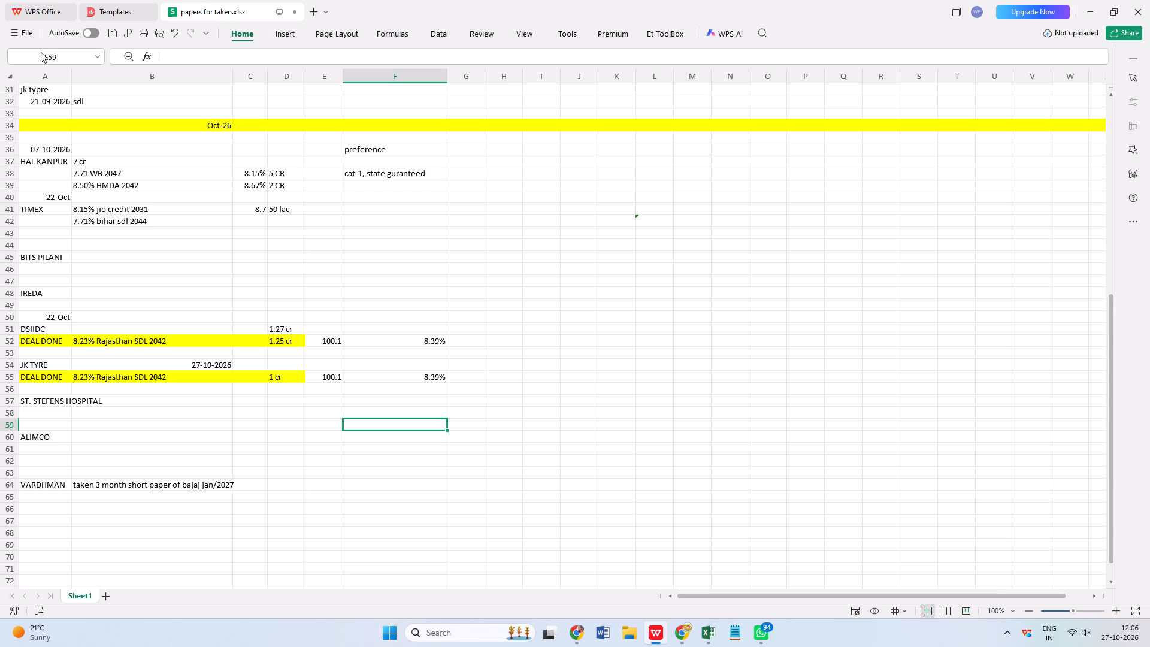
# Save the workbook.
pyautogui.click(21, 29)
pyautogui.click(32, 114)
# Enter the note "not deal in this month" in column B below ST. STEFENS HOSPITAL, ALIMCO and BITS PILANI.
pyautogui.click(111, 409)
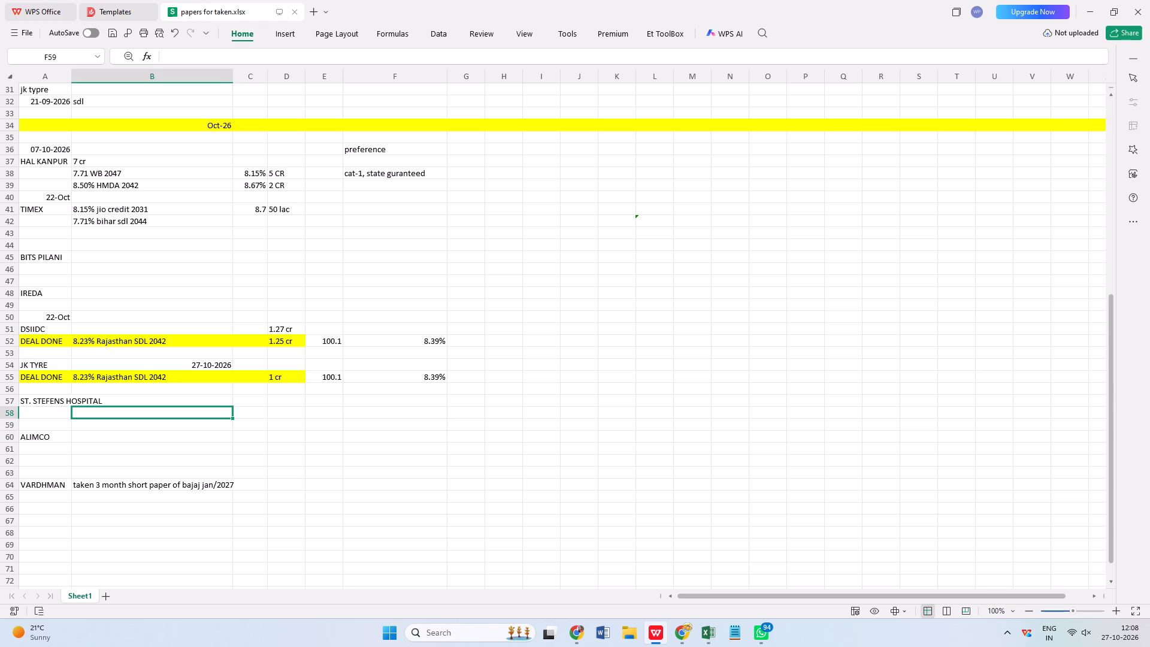
pyautogui.write('not deal in this m')
pyautogui.write('onth')
pyautogui.press('Return')
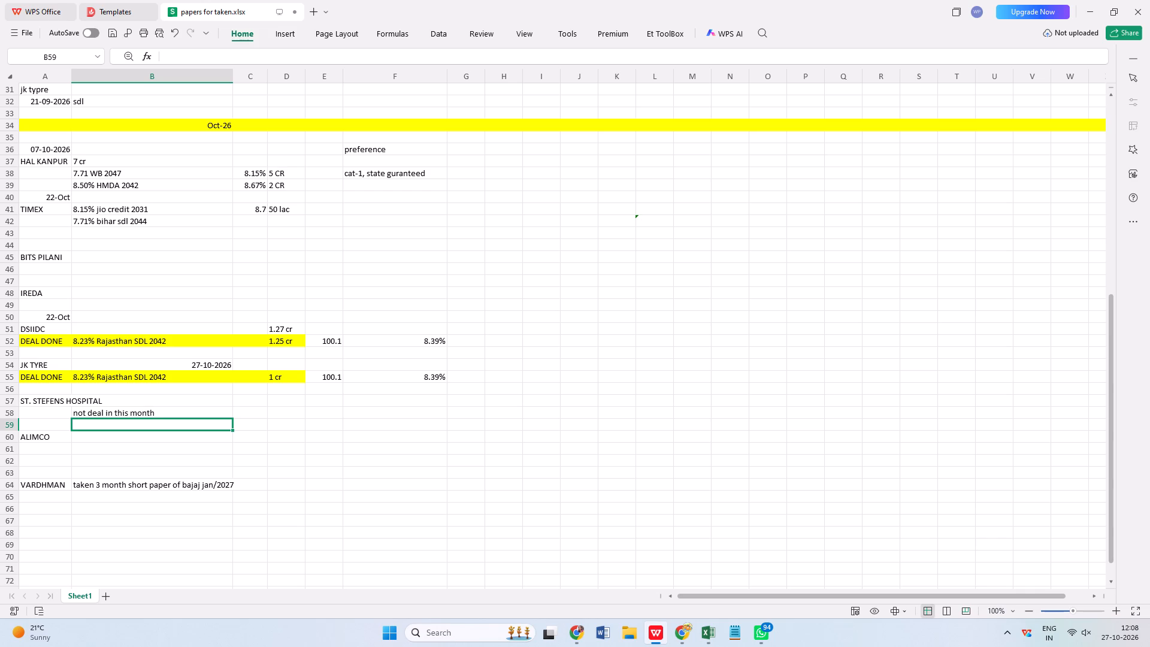
pyautogui.click(109, 447)
pyautogui.write('not deal')
pyautogui.press('space')
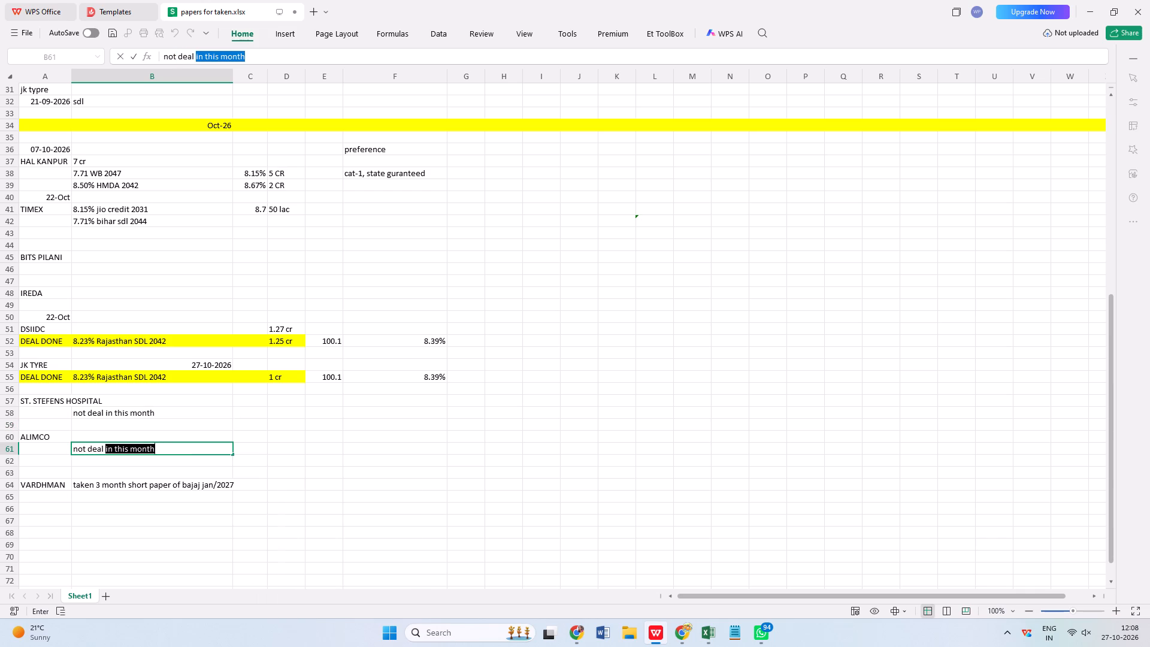
pyautogui.click(132, 270)
pyautogui.write('not')
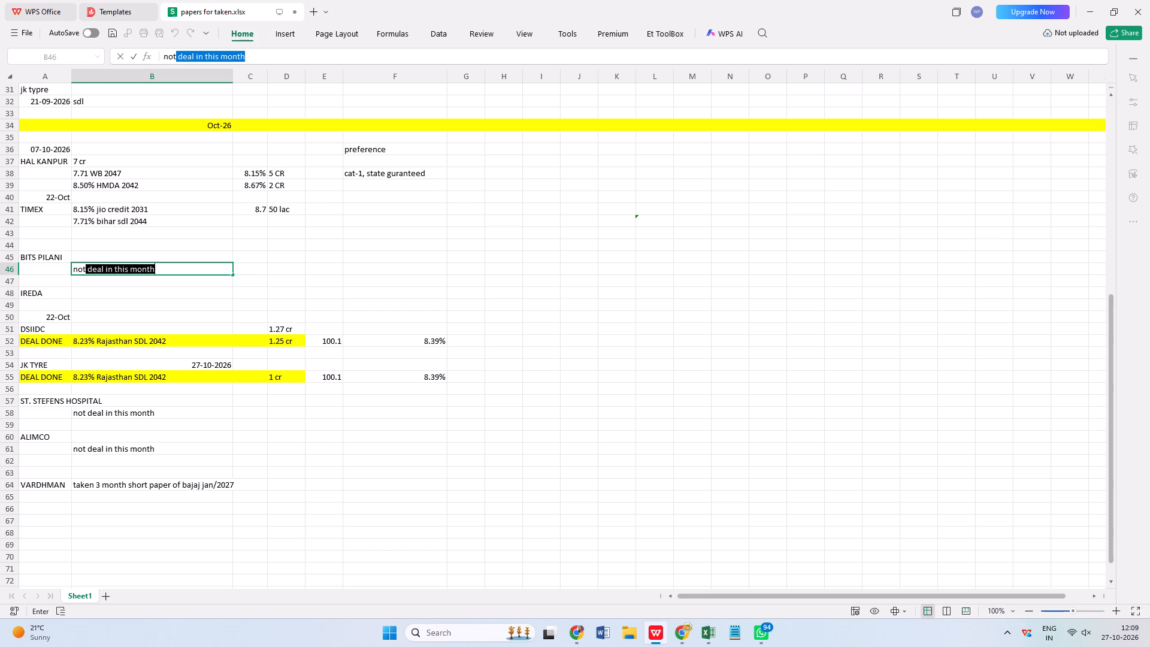
# Enter the note "due to 2 superannuation deal not done" in column B below IREDA.
pyautogui.click(174, 304)
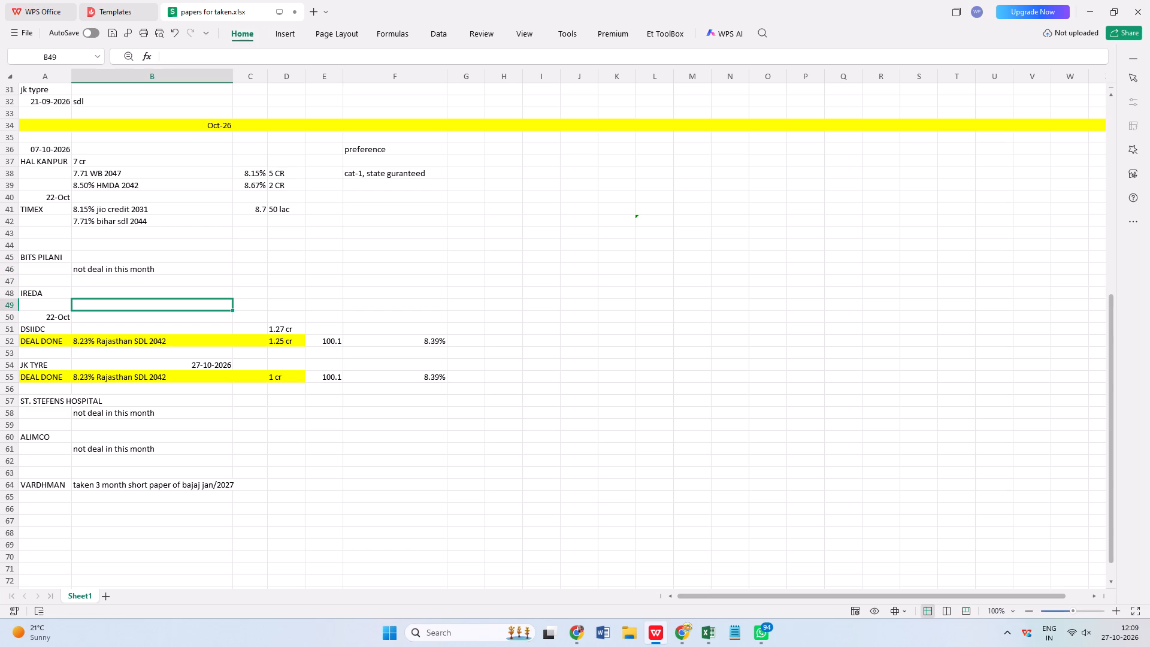
pyautogui.press('2')
pyautogui.press('BackSpace')
pyautogui.press('BackSpace')
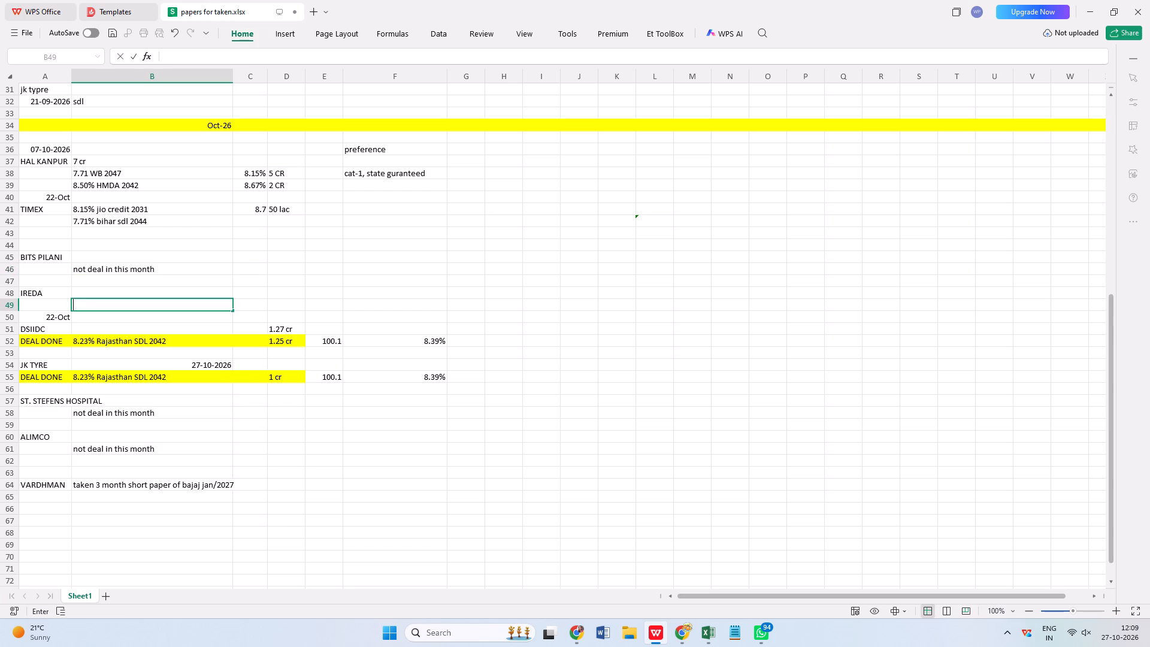
pyautogui.write('due to 2 superannuation')
pyautogui.press('space')
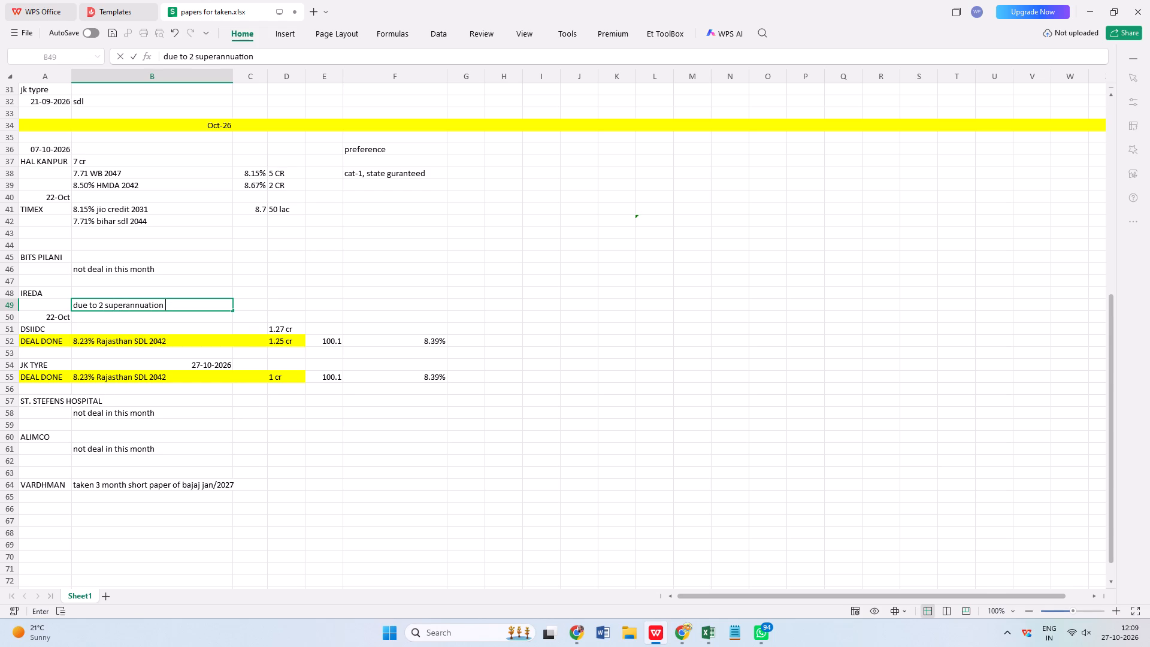
pyautogui.write('deal not done')
pyautogui.press('Return')
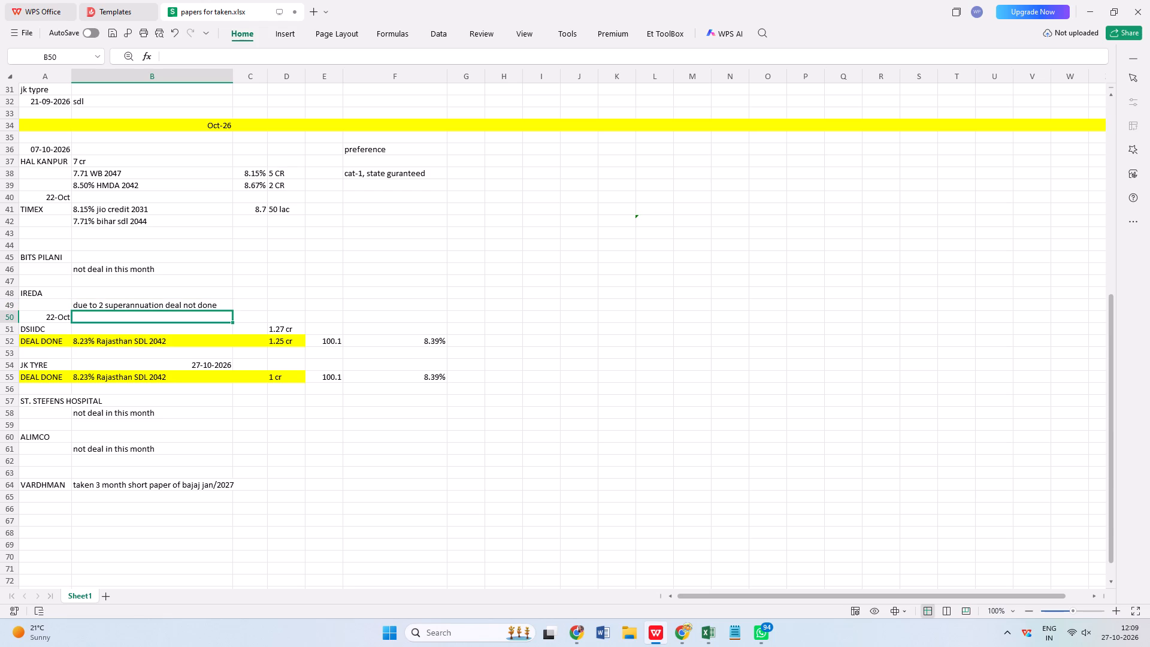
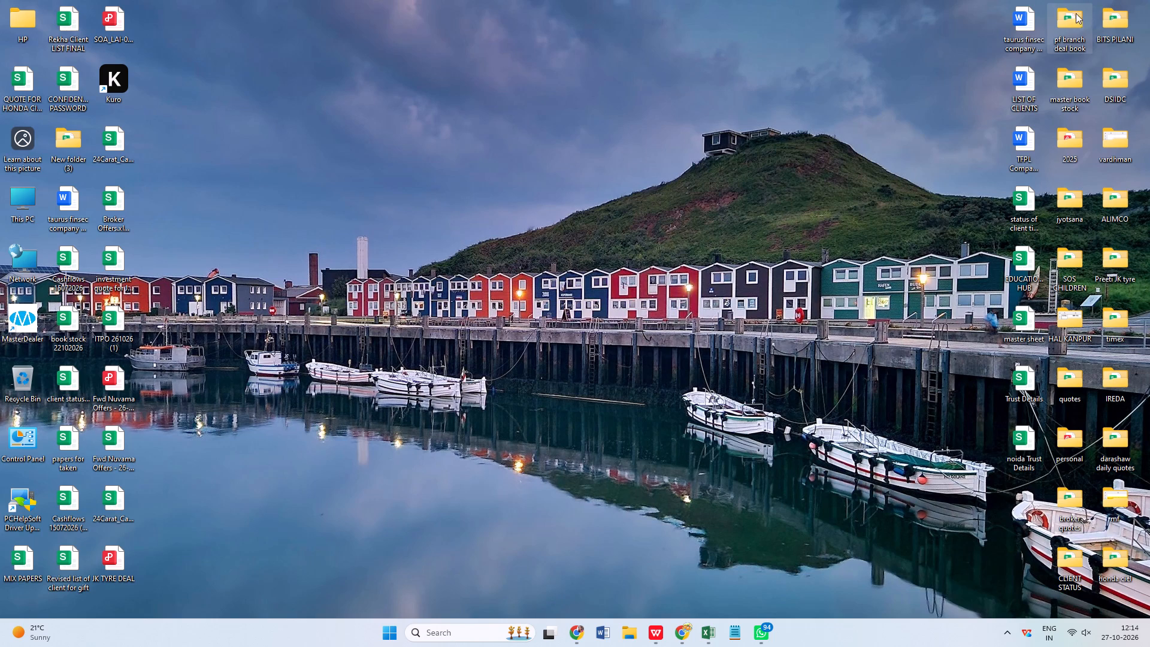
# Create a new desktop folder named "deal sheet".
pyautogui.click(118, 85)
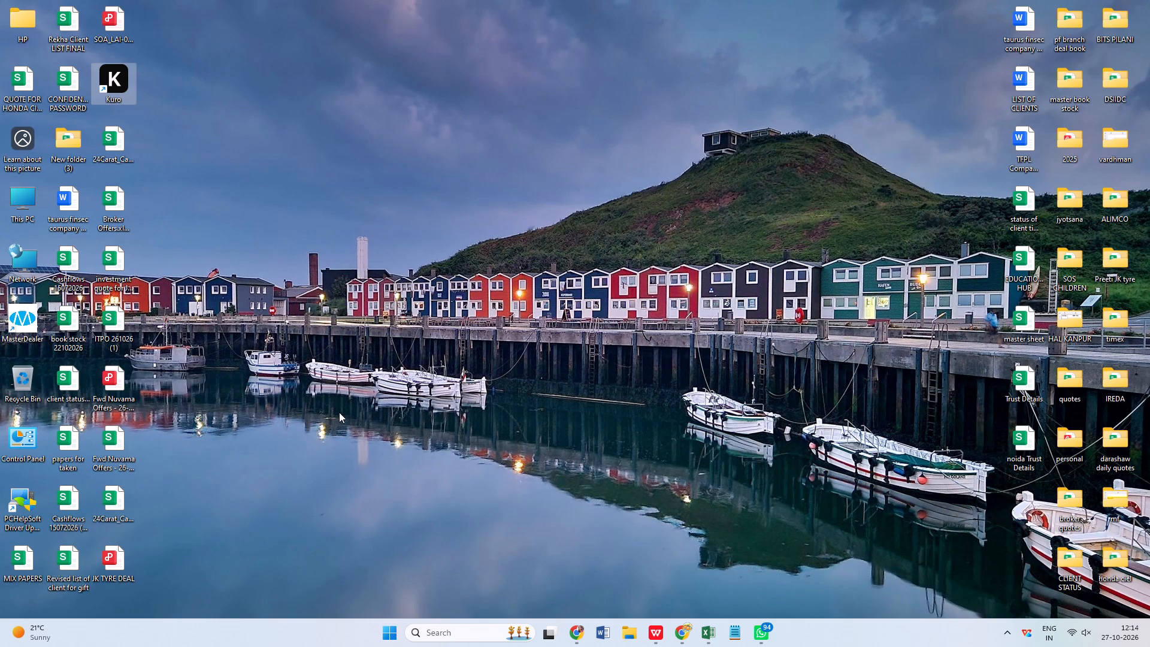
pyautogui.rightClick(511, 212)
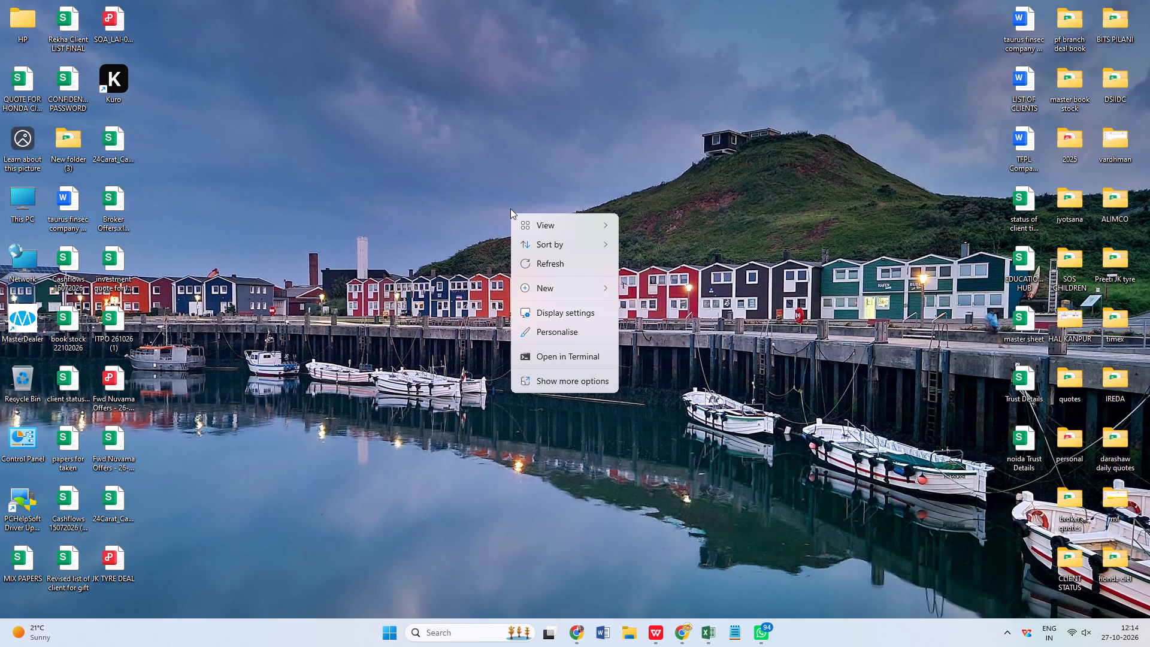
pyautogui.click(566, 285)
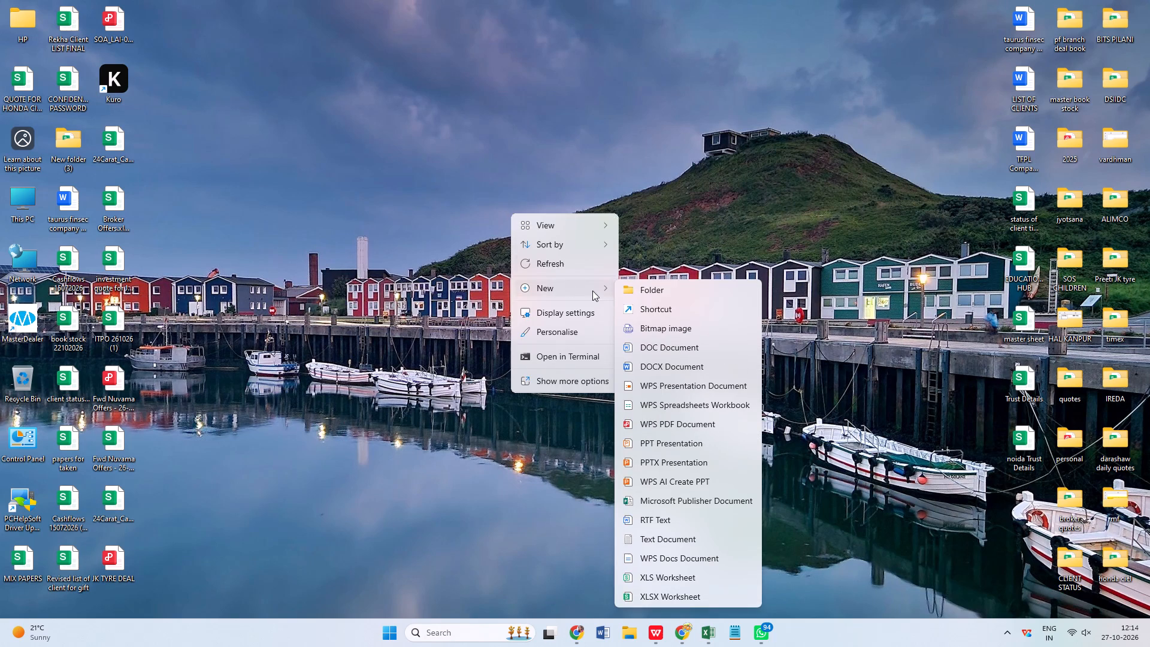
pyautogui.click(640, 292)
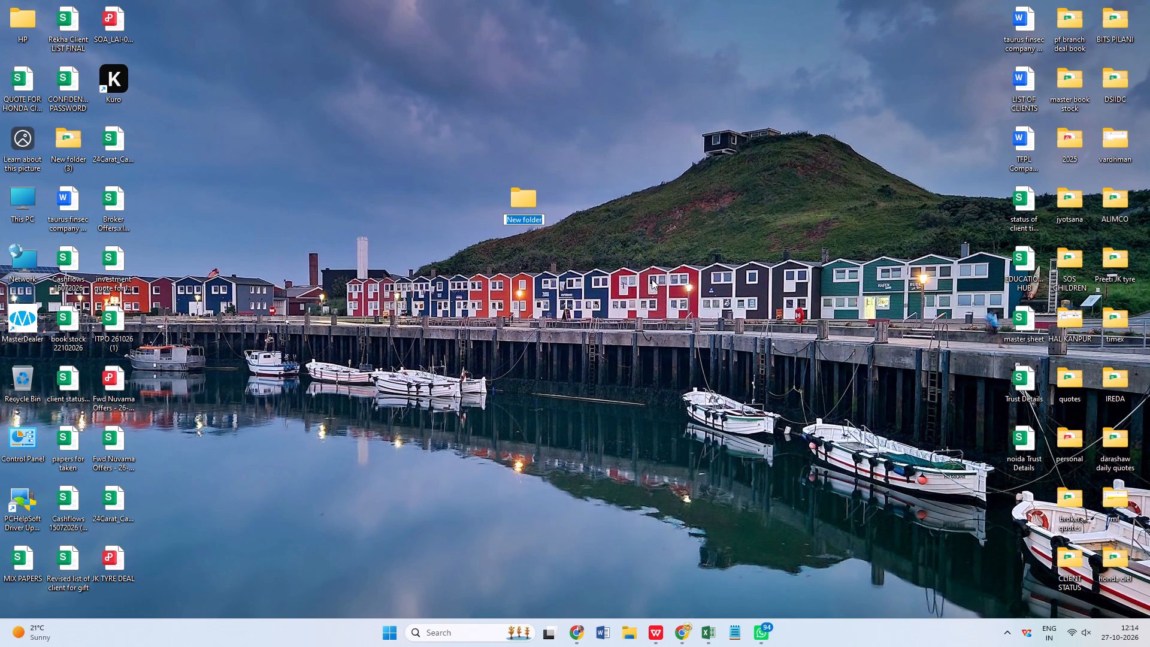
pyautogui.write('deal sheet')
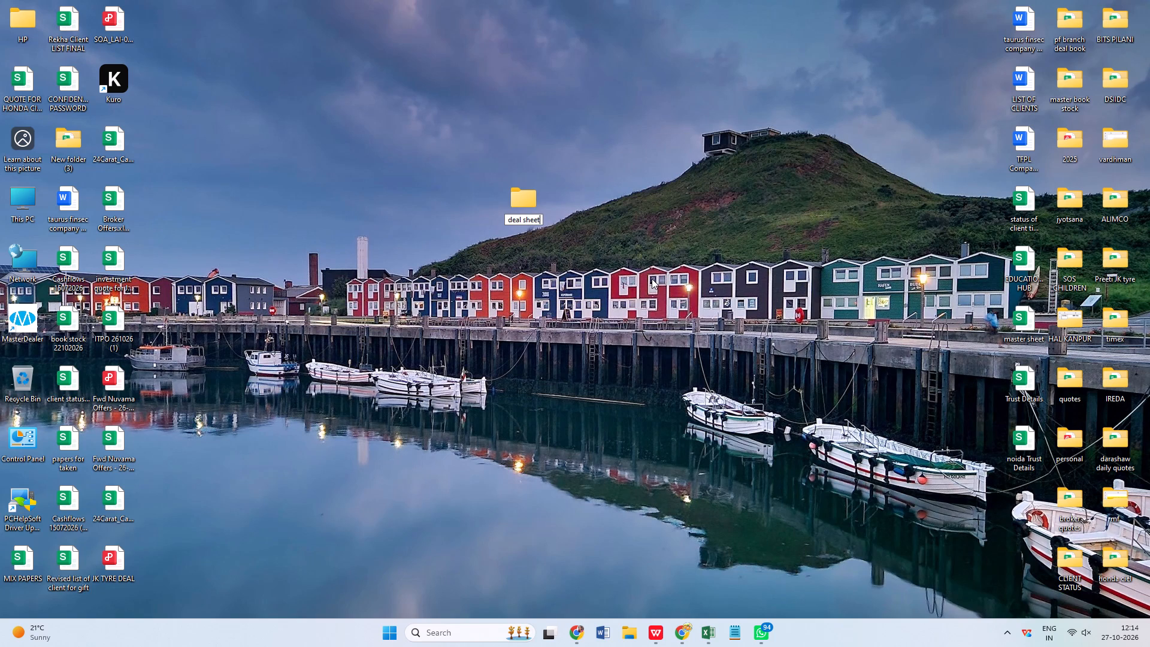
pyautogui.press('Return')
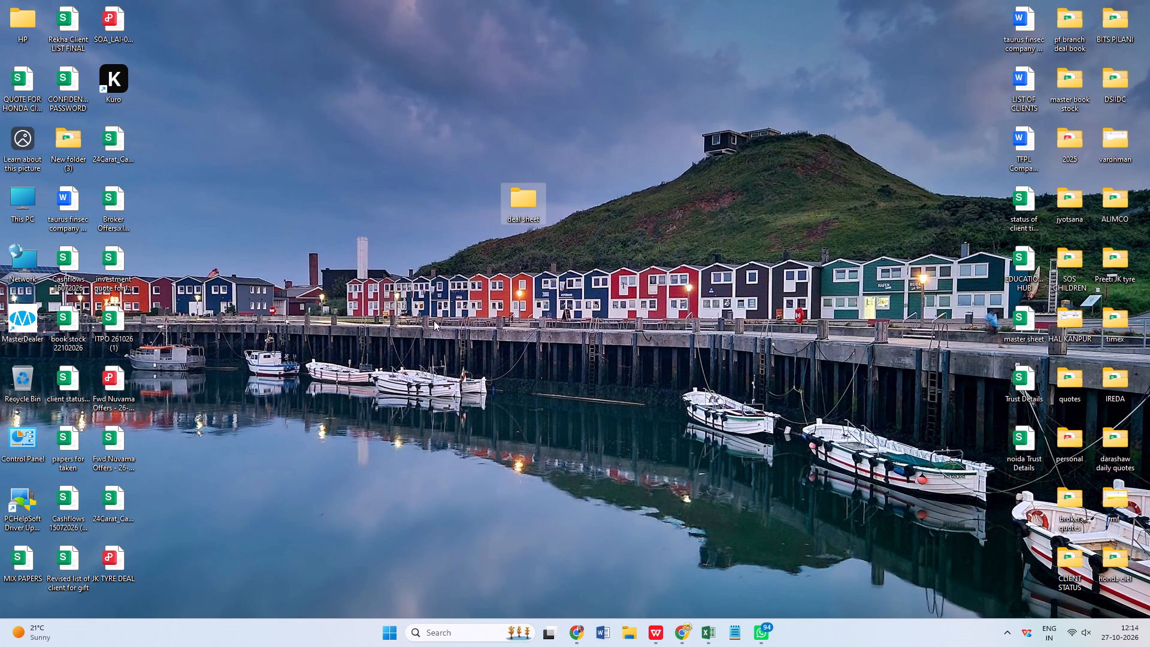
# Move the JK TYRE DEAL PDF from the desktop into the deal sheet folder.
pyautogui.moveTo(116, 559); pyautogui.dragTo(520, 203)
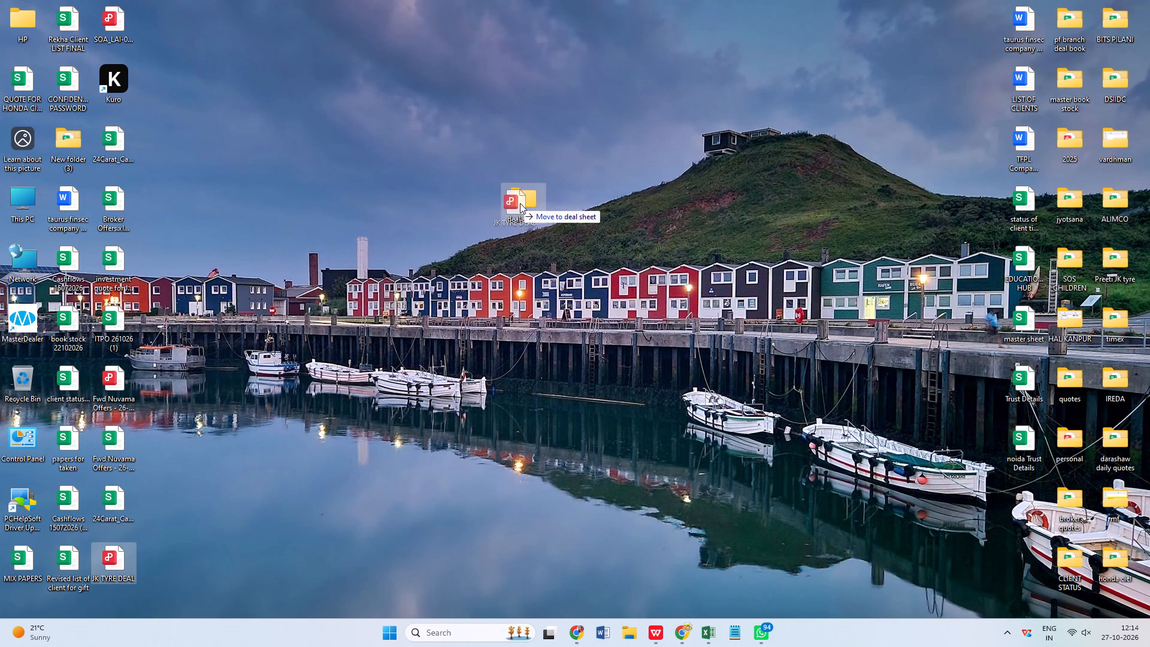
pyautogui.moveTo(520, 203); pyautogui.dragTo(521, 203)
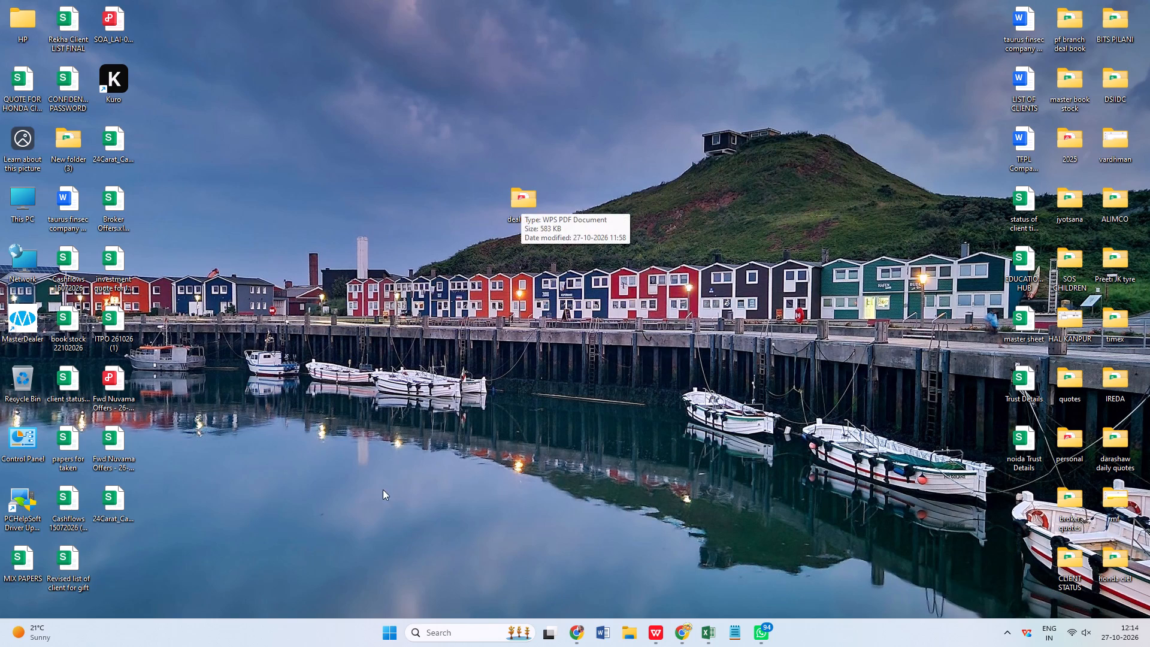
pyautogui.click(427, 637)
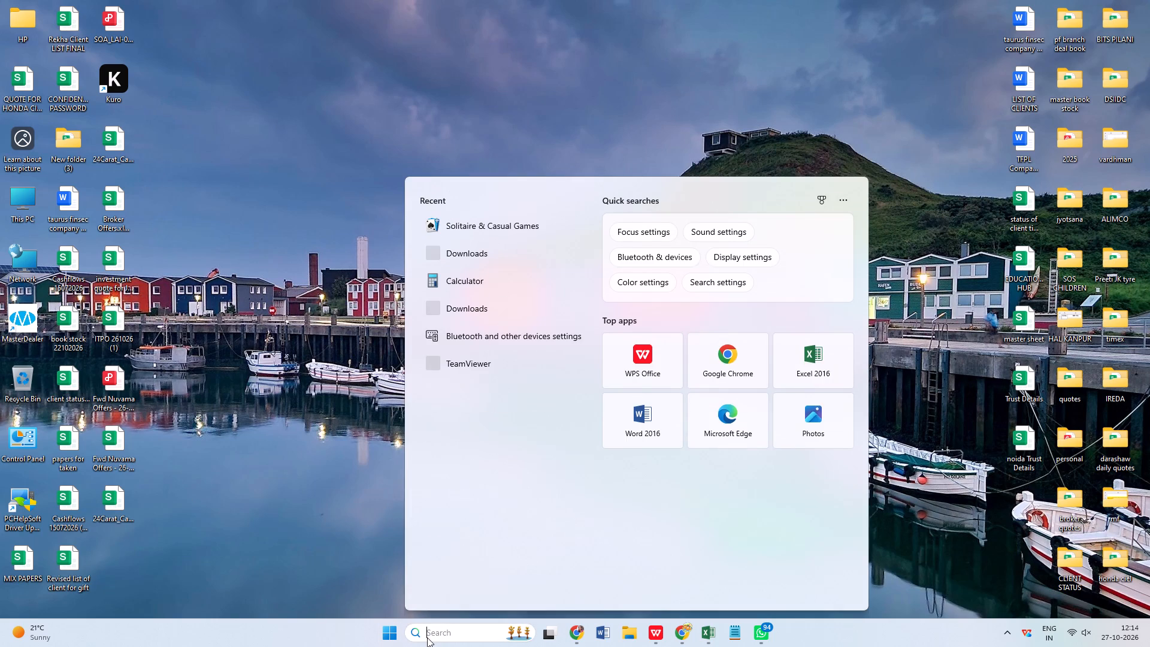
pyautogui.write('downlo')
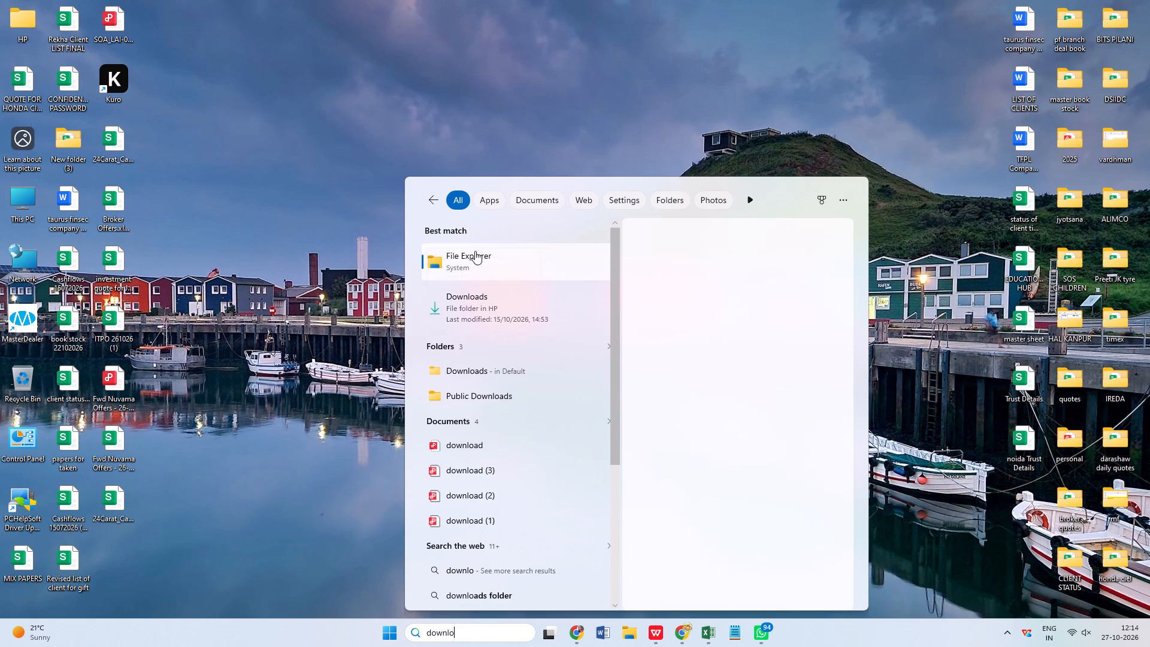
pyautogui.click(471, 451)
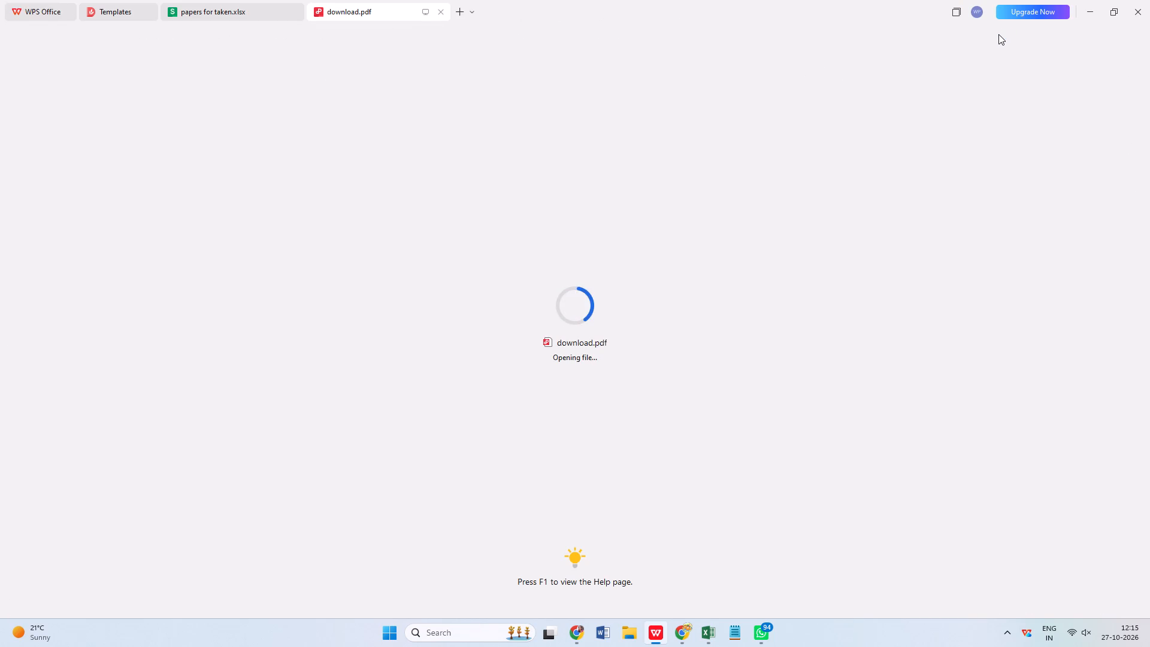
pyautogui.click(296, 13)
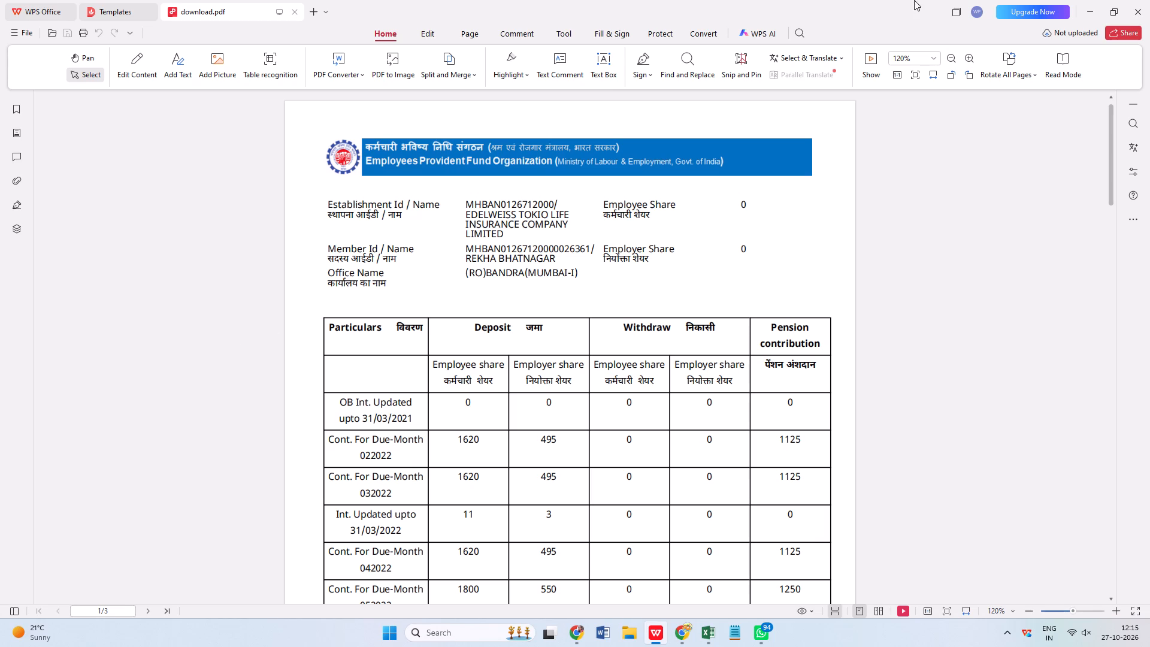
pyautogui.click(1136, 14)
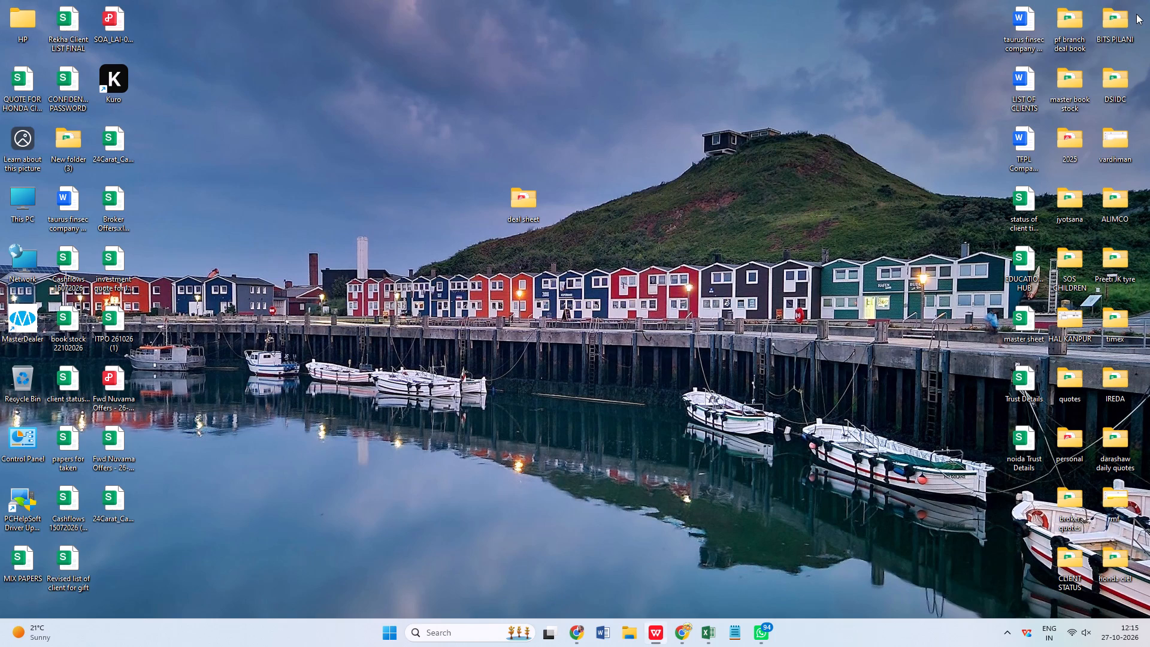
# Move the DSISDC PDF from the Downloads folder into the deal sheet folder on the desktop.
pyautogui.click(455, 631)
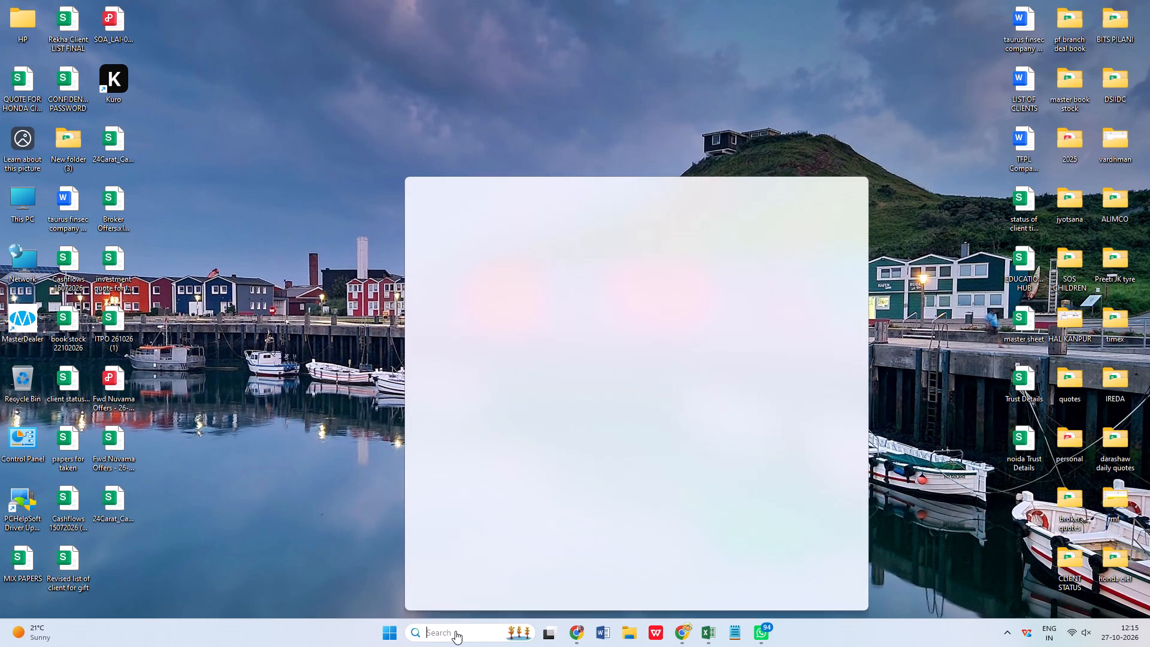
pyautogui.write('downloads')
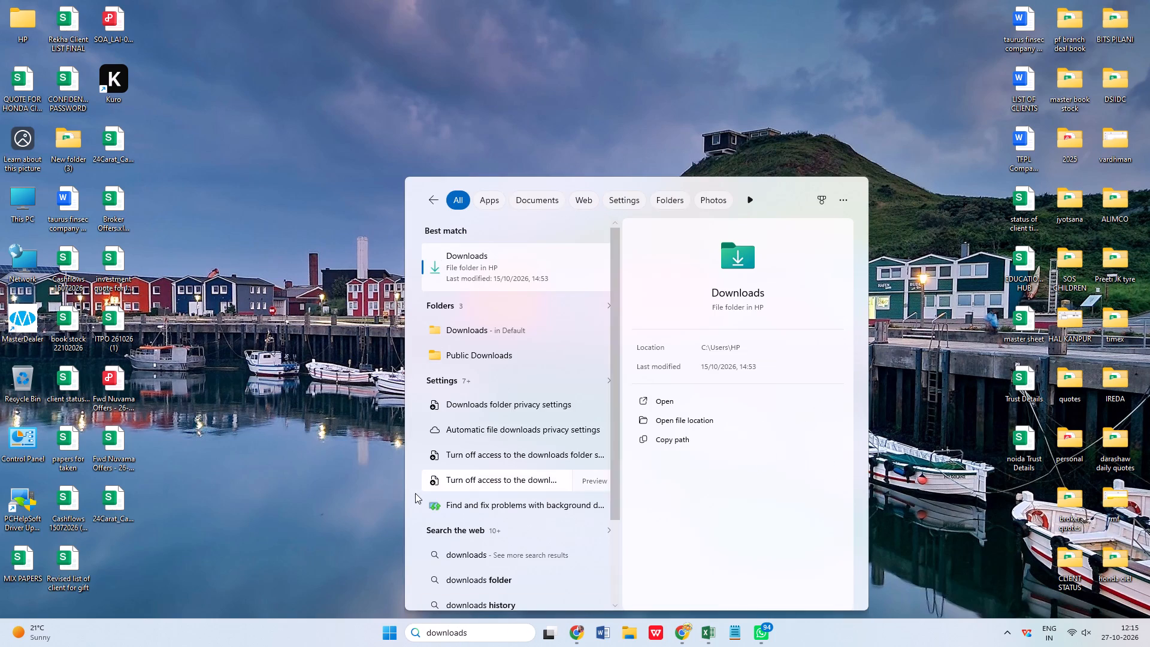
pyautogui.click(468, 330)
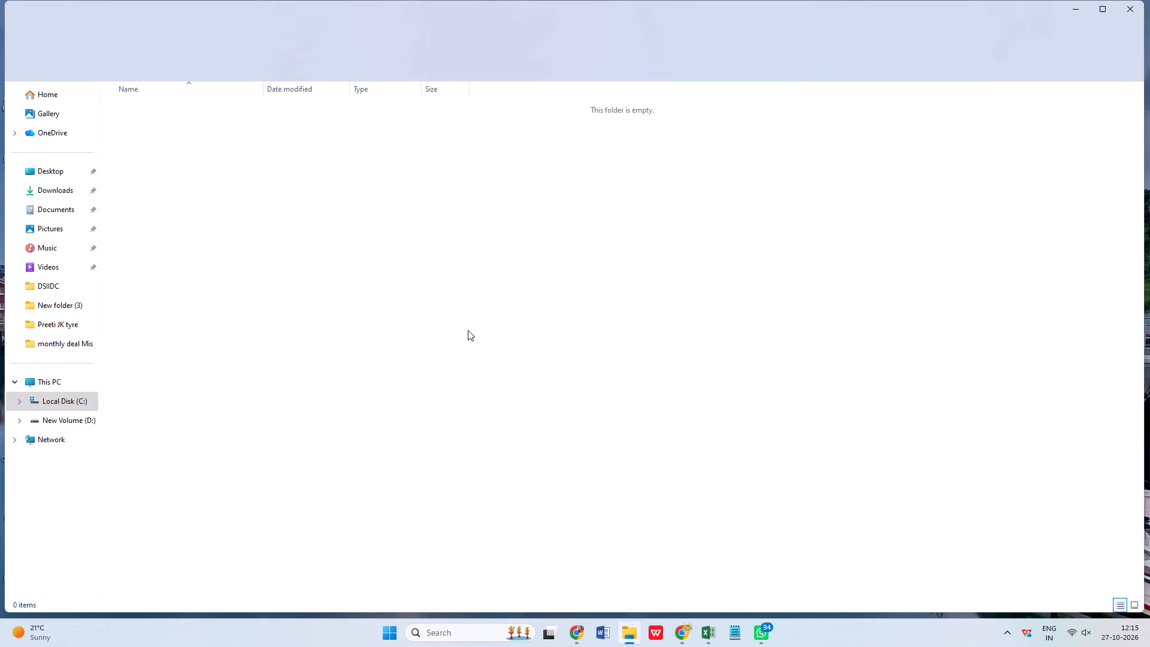
pyautogui.click(71, 189)
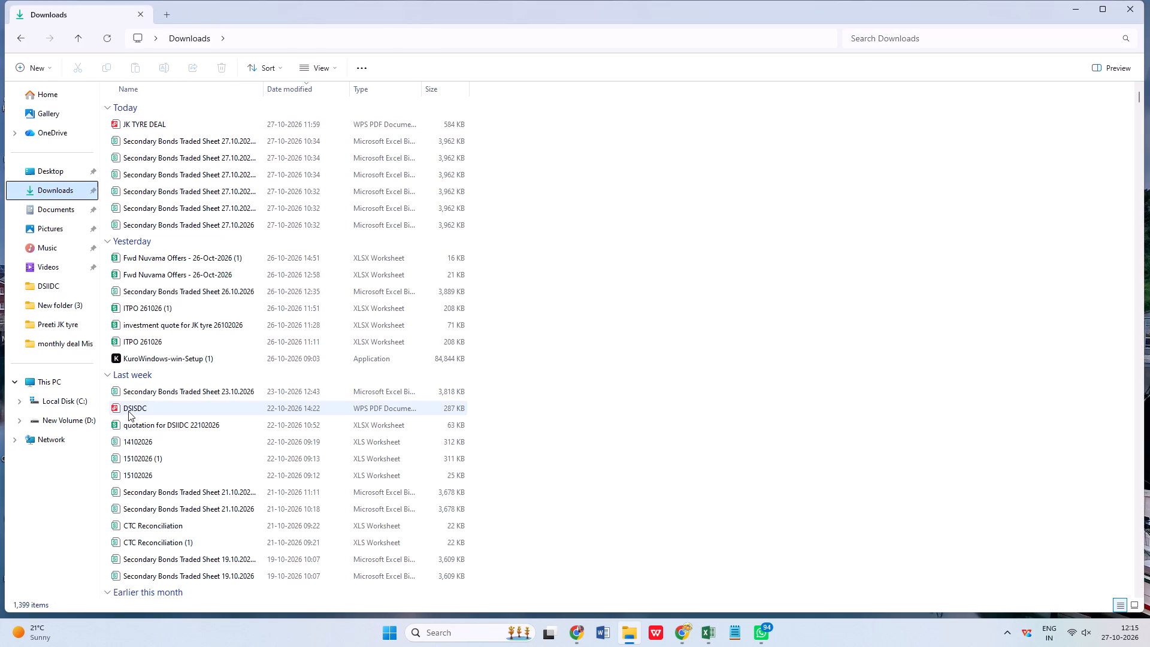
pyautogui.click(1107, 8)
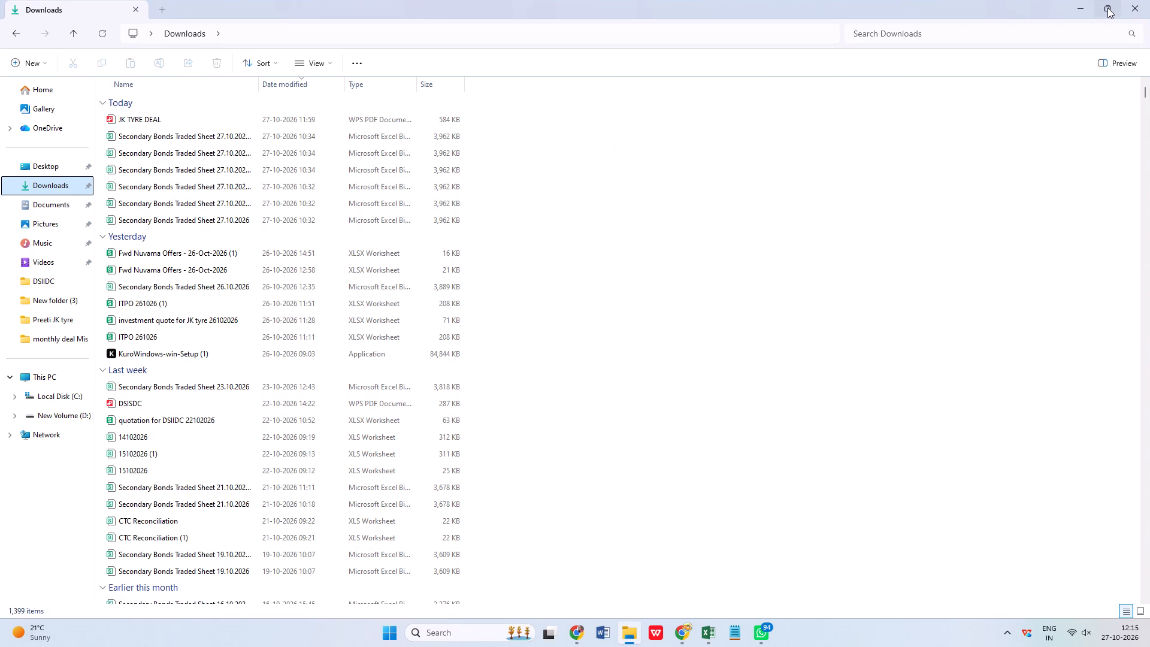
pyautogui.click(1108, 7)
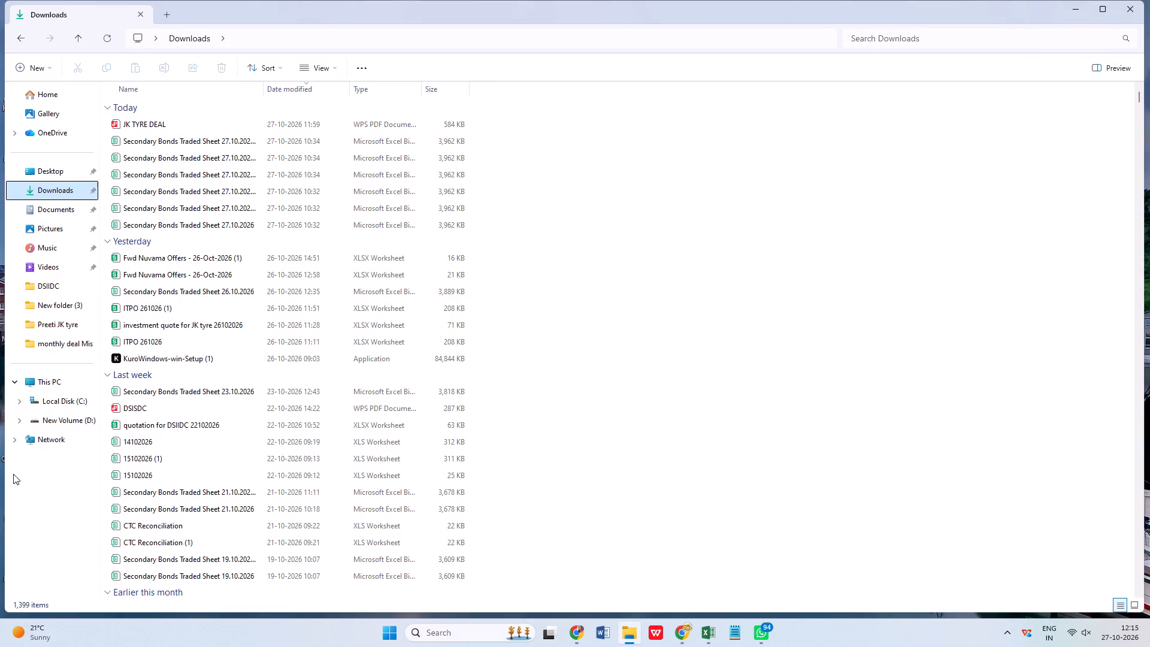
pyautogui.rightClick(136, 410)
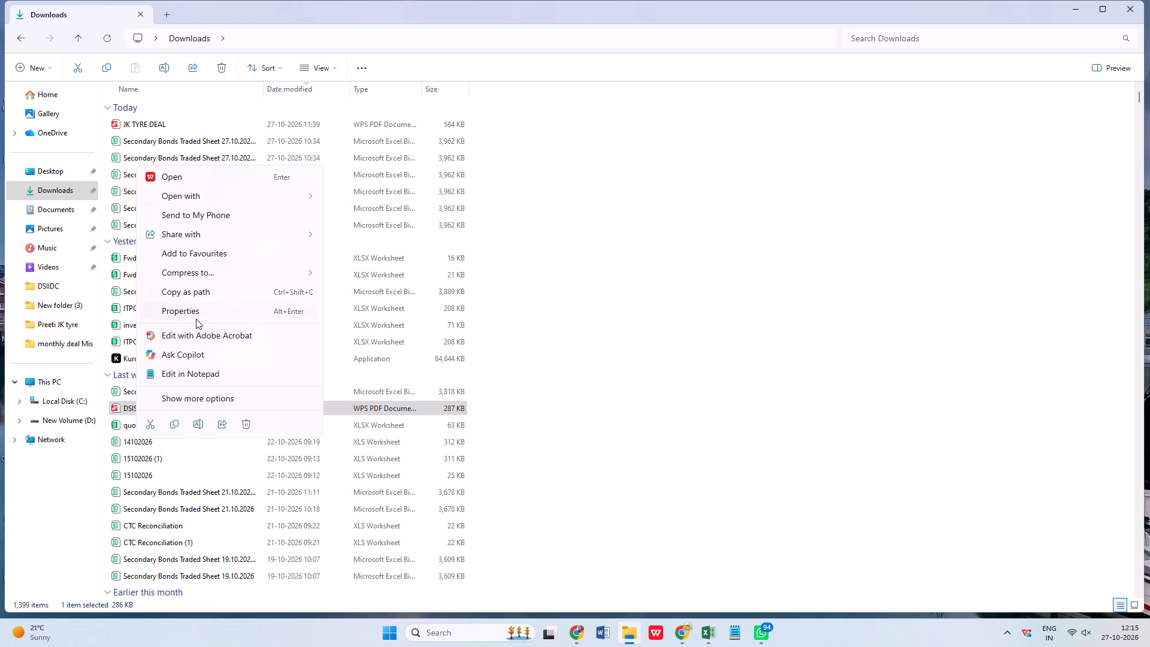
pyautogui.doubleClick(145, 424)
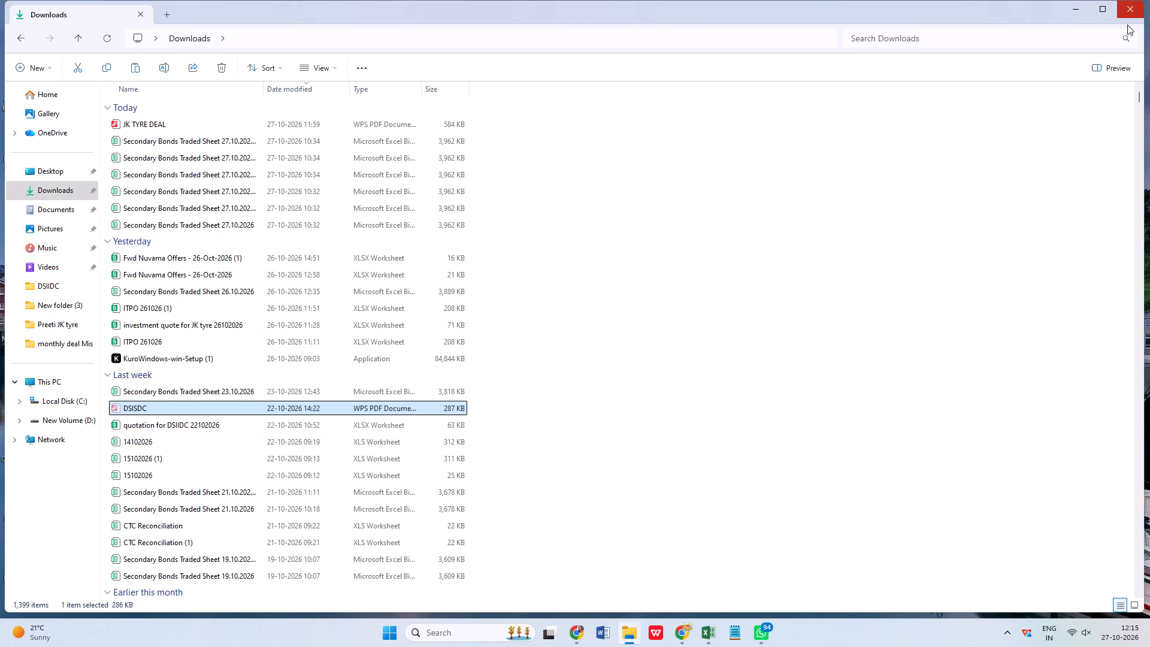
pyautogui.click(1078, 7)
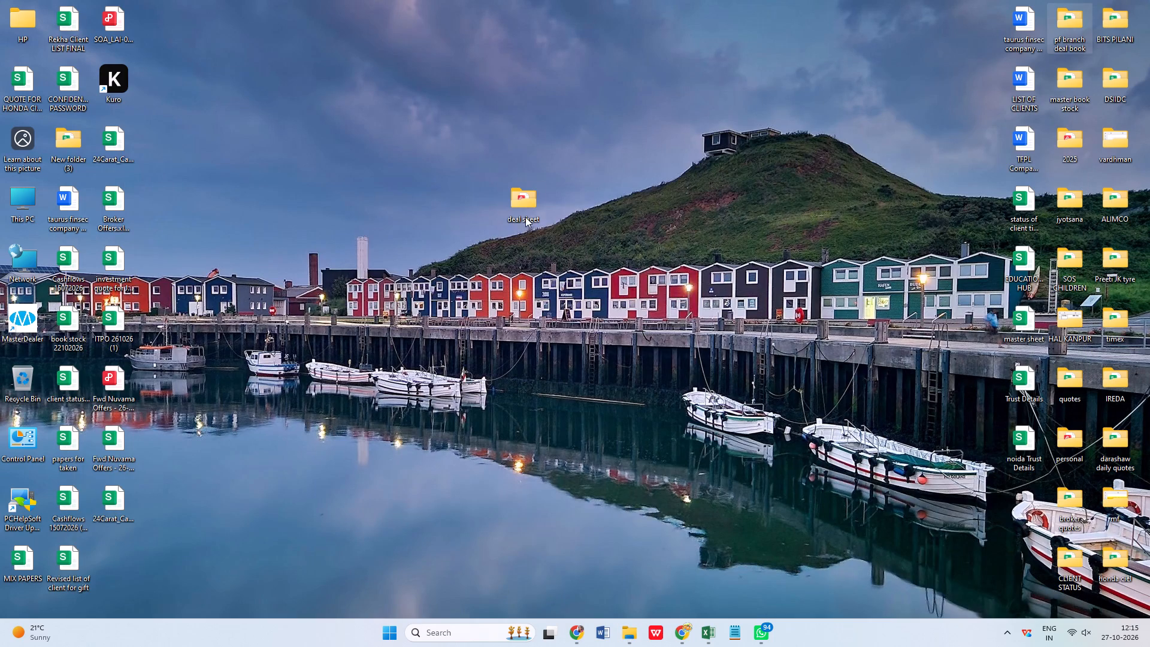
pyautogui.doubleClick(522, 200)
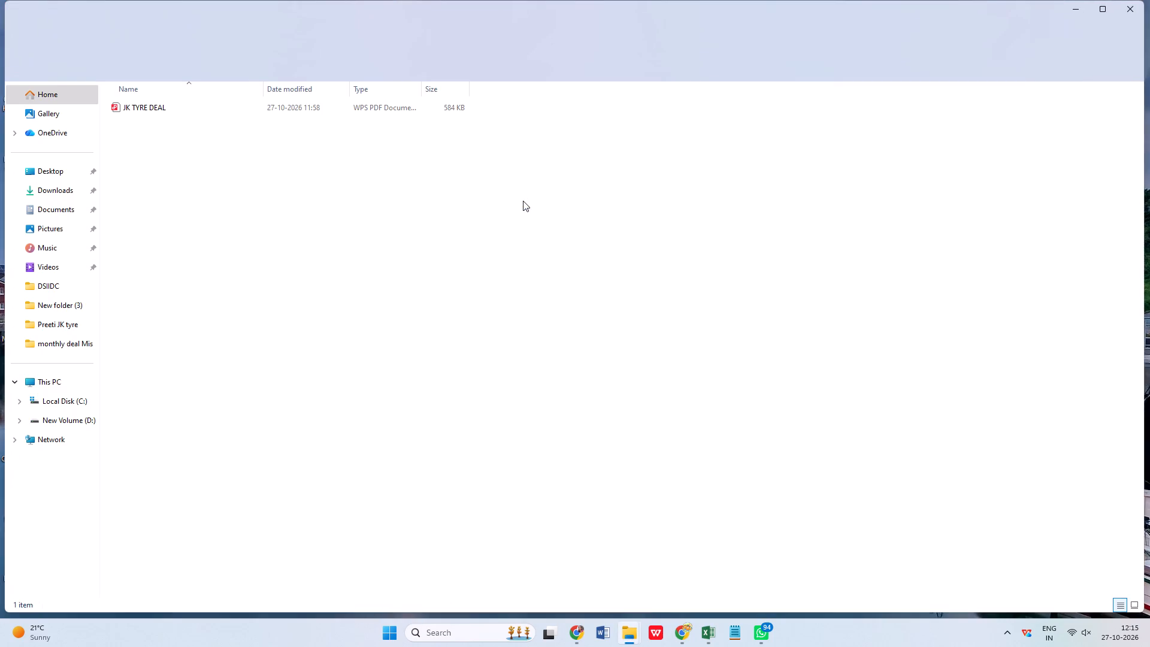
pyautogui.hotkey('ctrl', 'v')
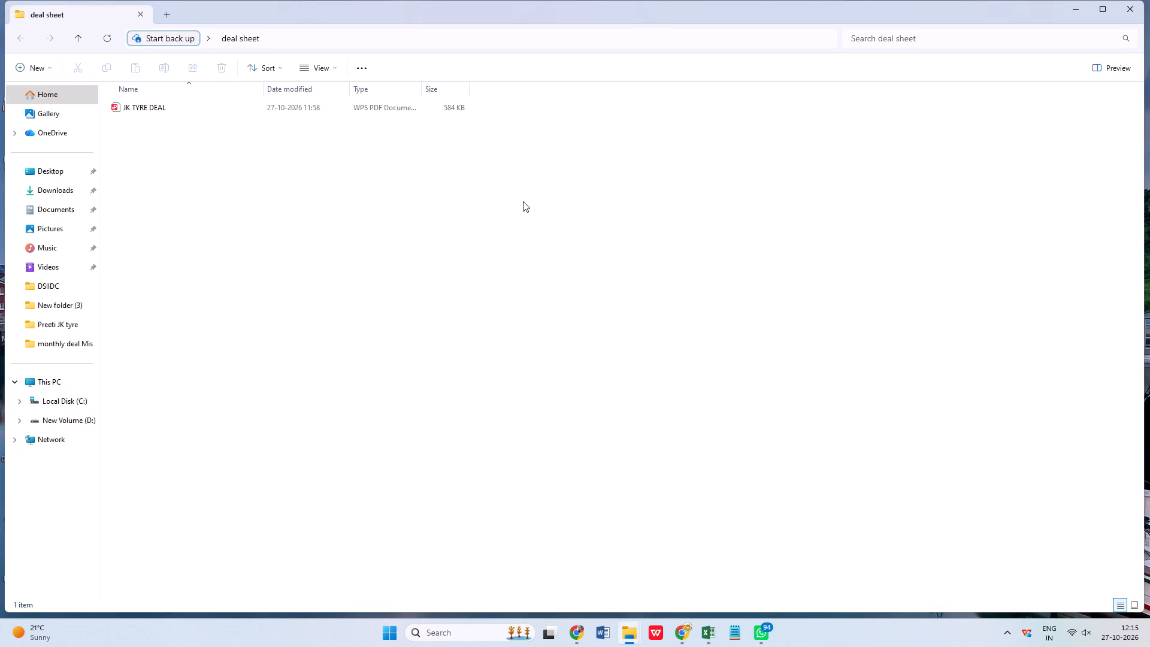
pyautogui.click(537, 258)
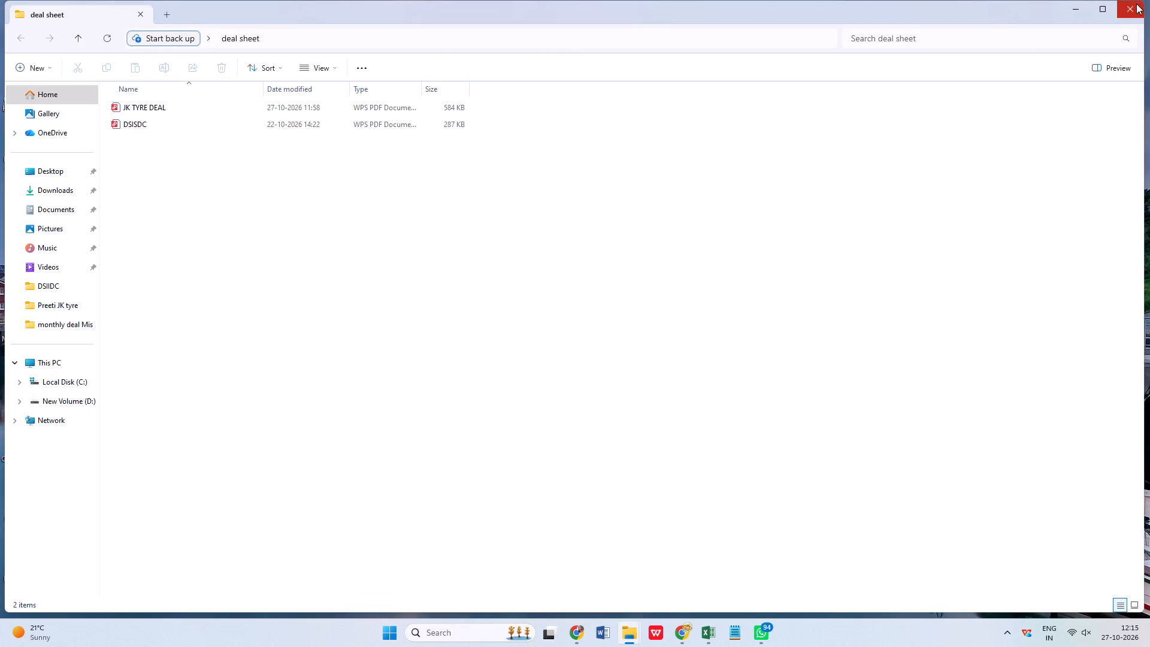
pyautogui.click(1131, 5)
pyautogui.click(520, 300)
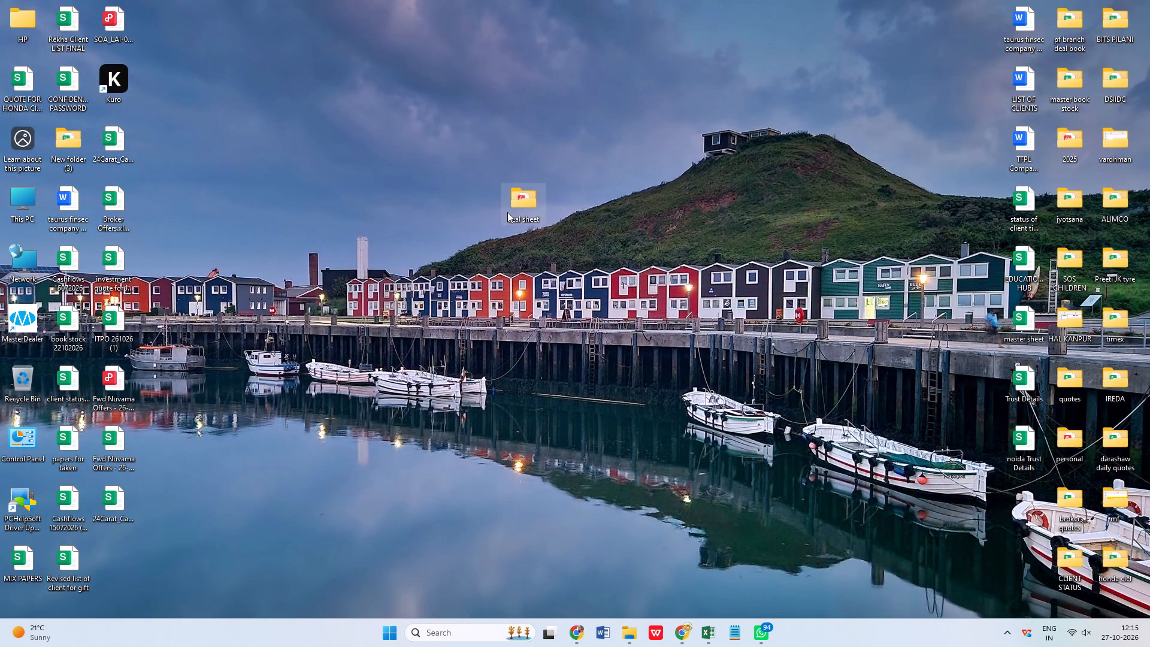
# Reposition the deal sheet folder on the desktop below the noida Trust Details file, beside the broker quotes folder.
pyautogui.moveTo(522, 201); pyautogui.dragTo(1010, 518)
pyautogui.moveTo(1014, 516); pyautogui.dragTo(1022, 500)
pyautogui.click(1022, 500)
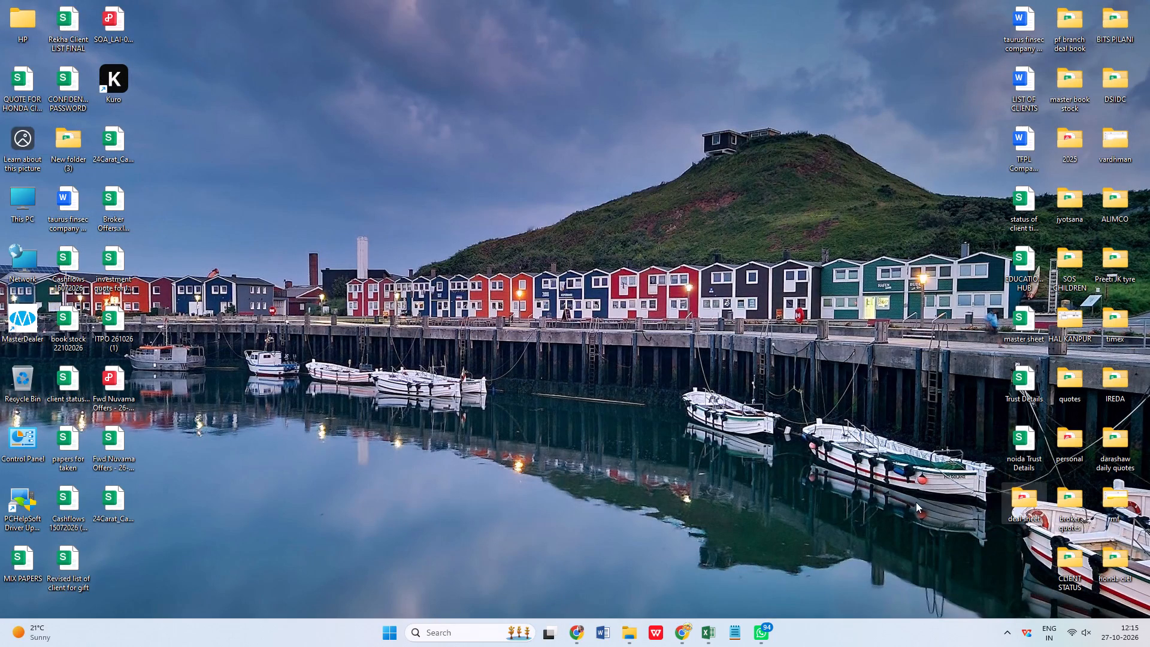
pyautogui.doubleClick(767, 422)
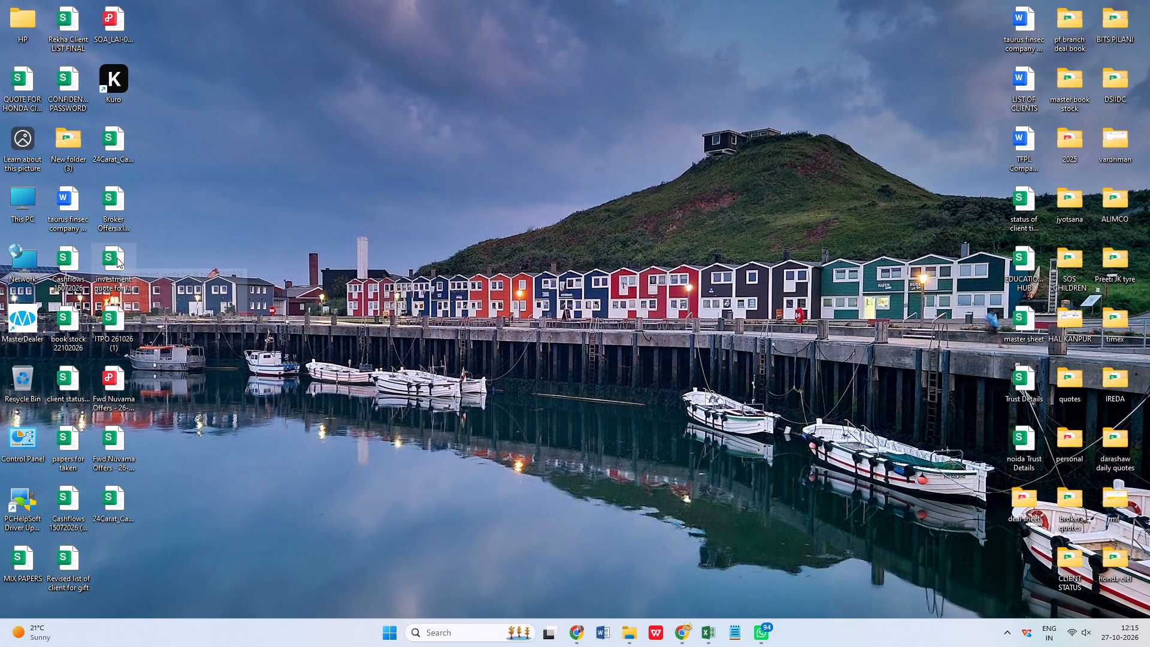
# Move the investment quote workbook from the desktop into the deal sheet folder.
pyautogui.moveTo(115, 257); pyautogui.dragTo(1028, 494)
pyautogui.click(1028, 494)
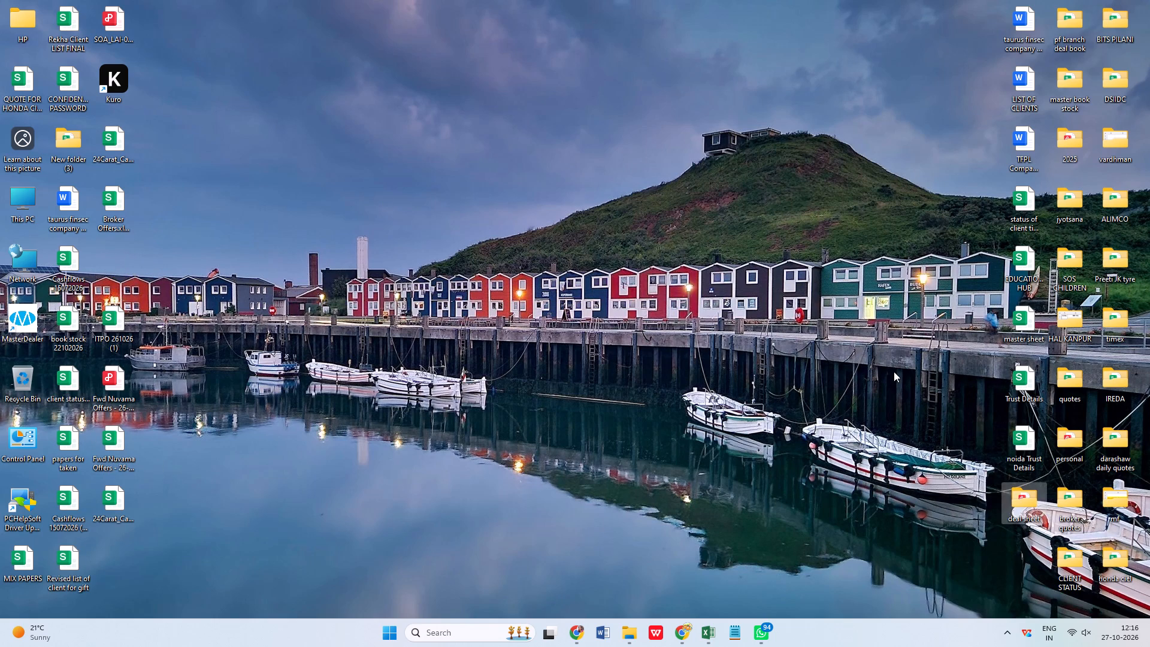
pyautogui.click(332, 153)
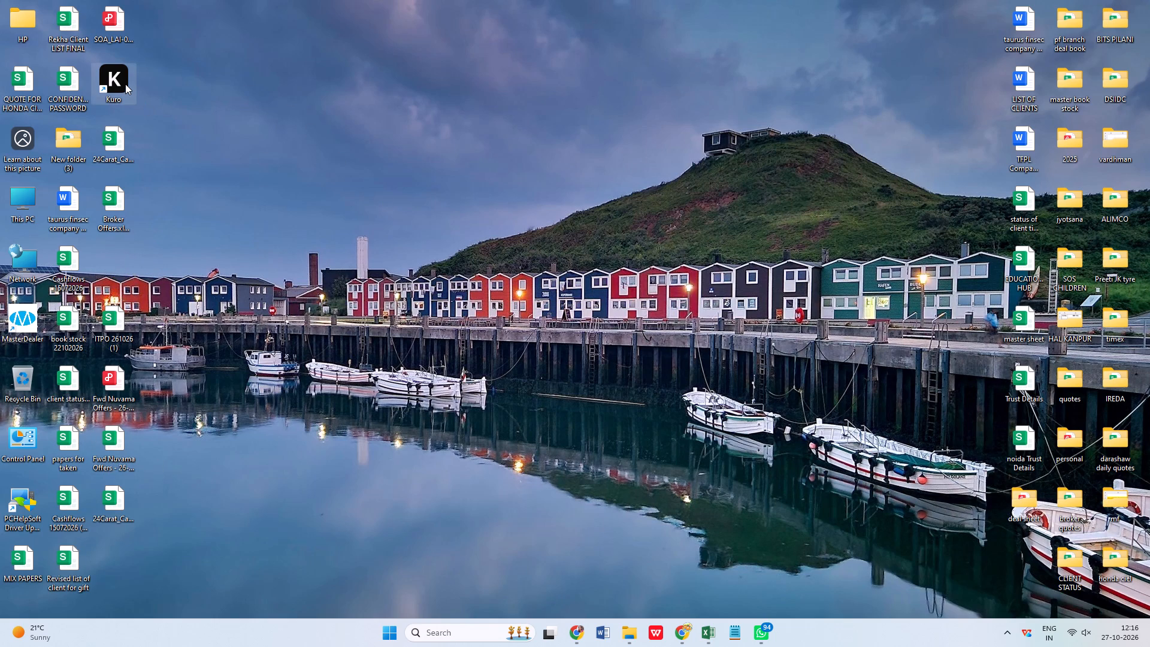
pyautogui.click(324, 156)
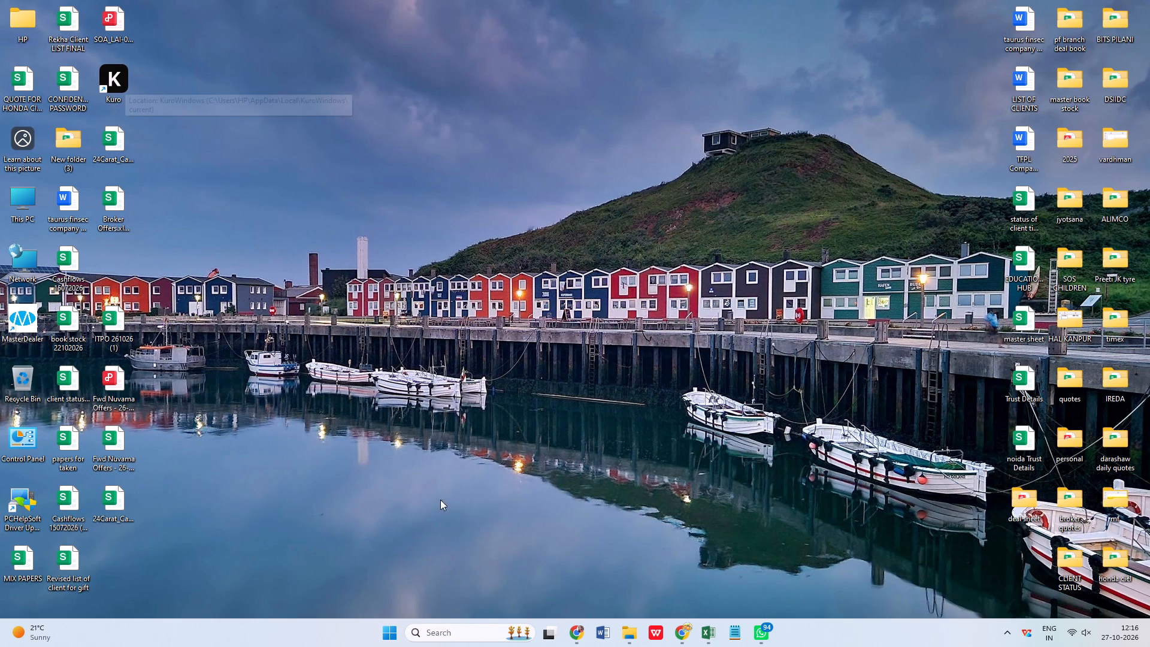